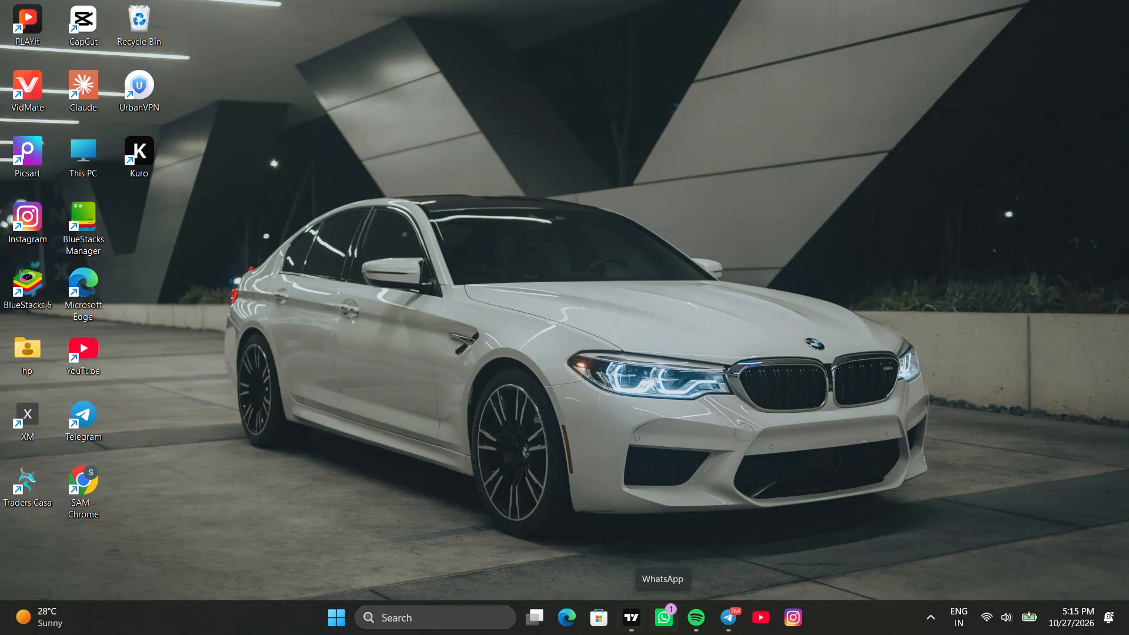
Open Chrome from the SAM desktop shortcut, maximize its window, and switch to the Sachit browser profile.
double_click(87, 485)
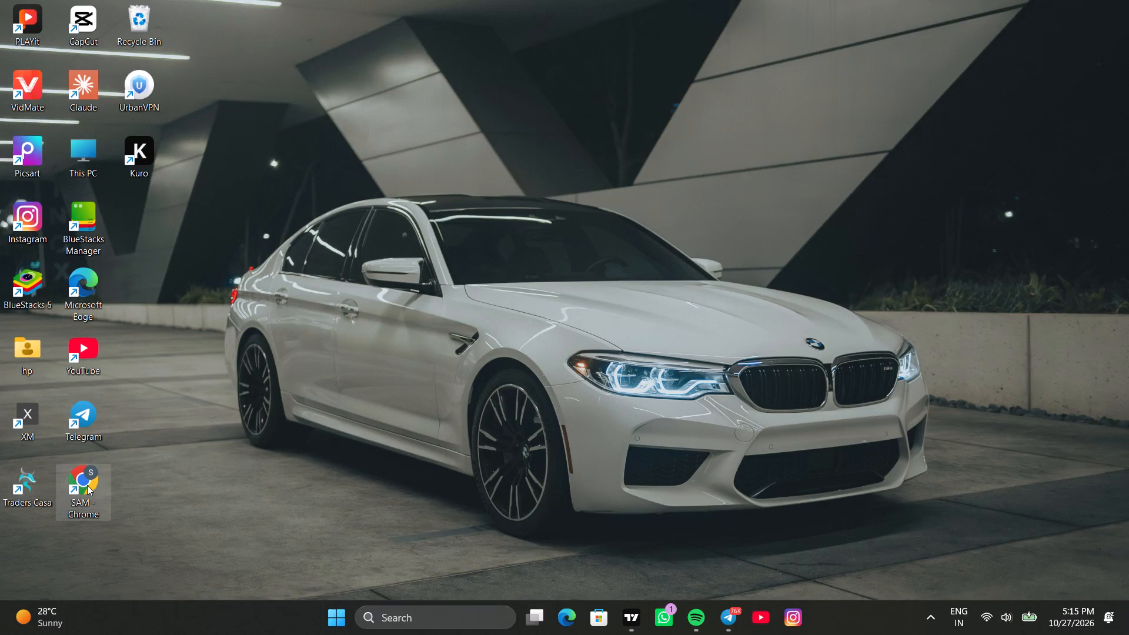
click(800, 39)
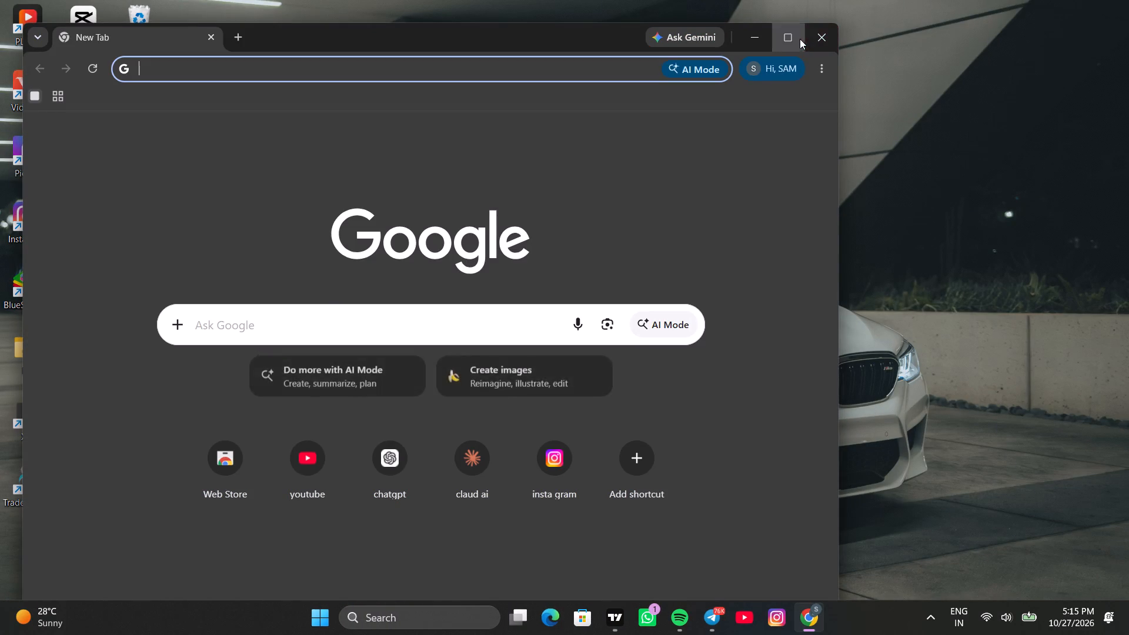
click(1110, 116)
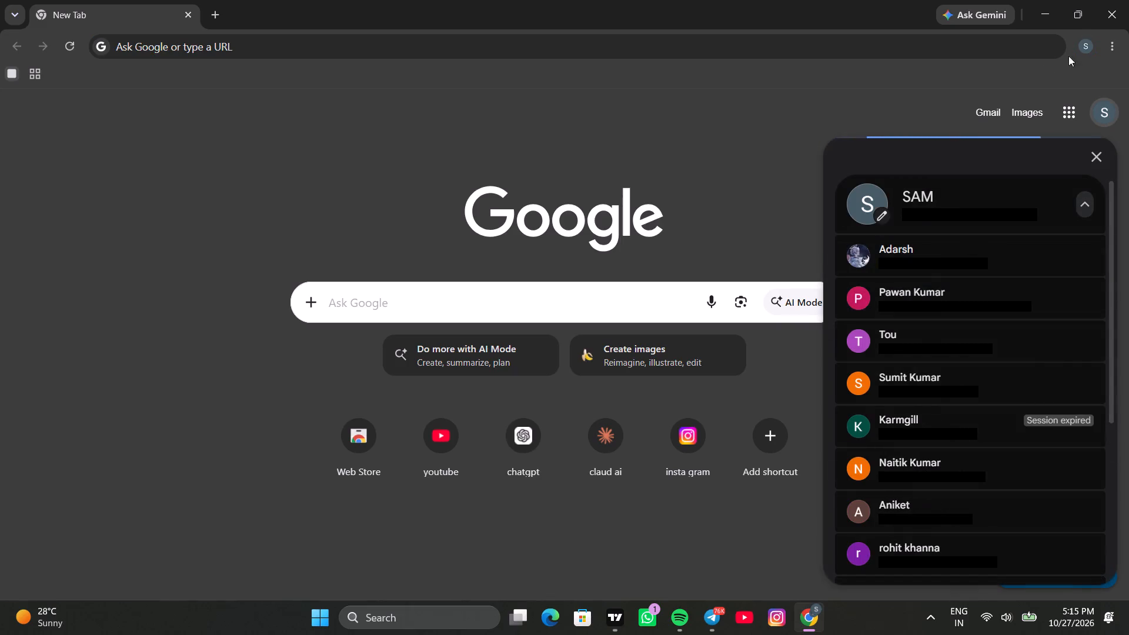
click(1080, 42)
click(909, 444)
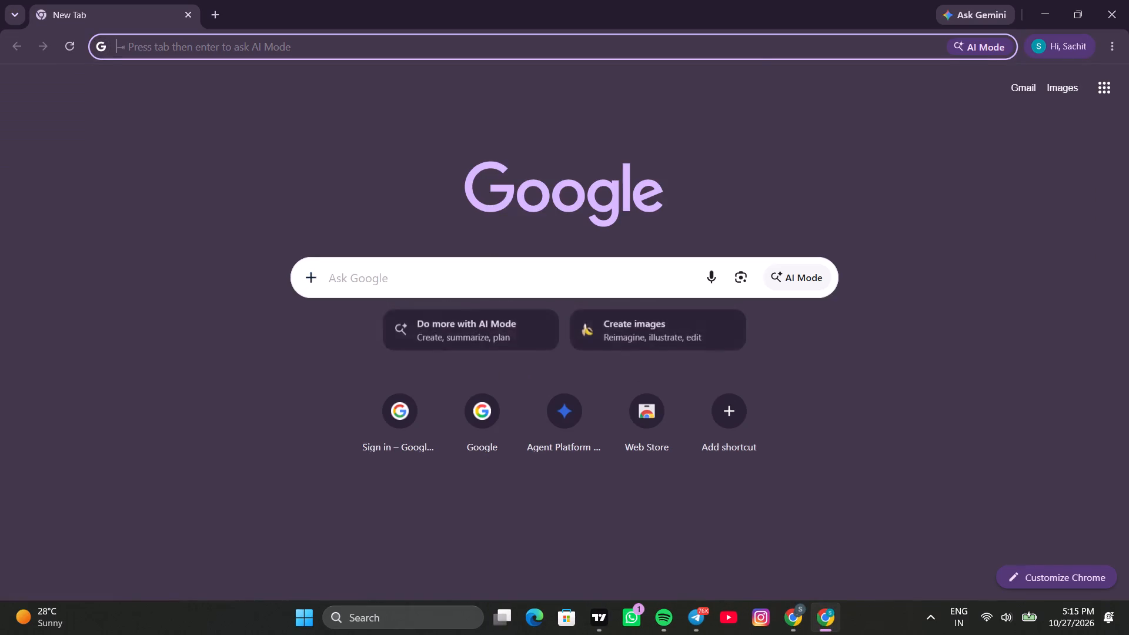
Search Google for gcloud using the suggested query.
click(470, 265)
click(430, 313)
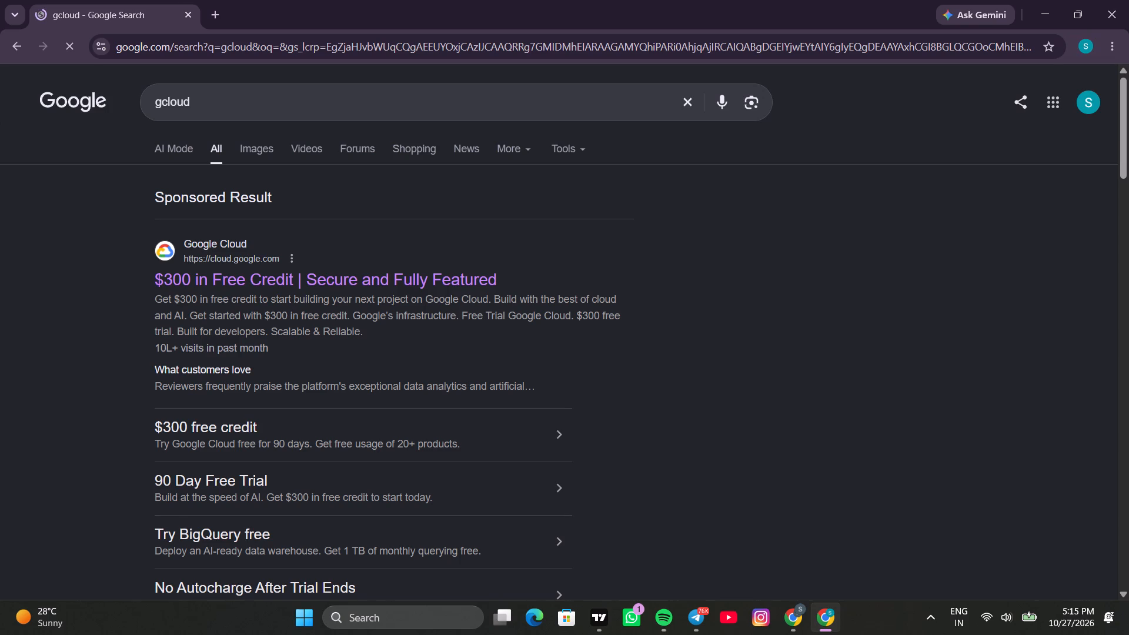
Start a Snipping Tool screen recording of the web page area between the browser's address bar and the taskbar.
key(Print)
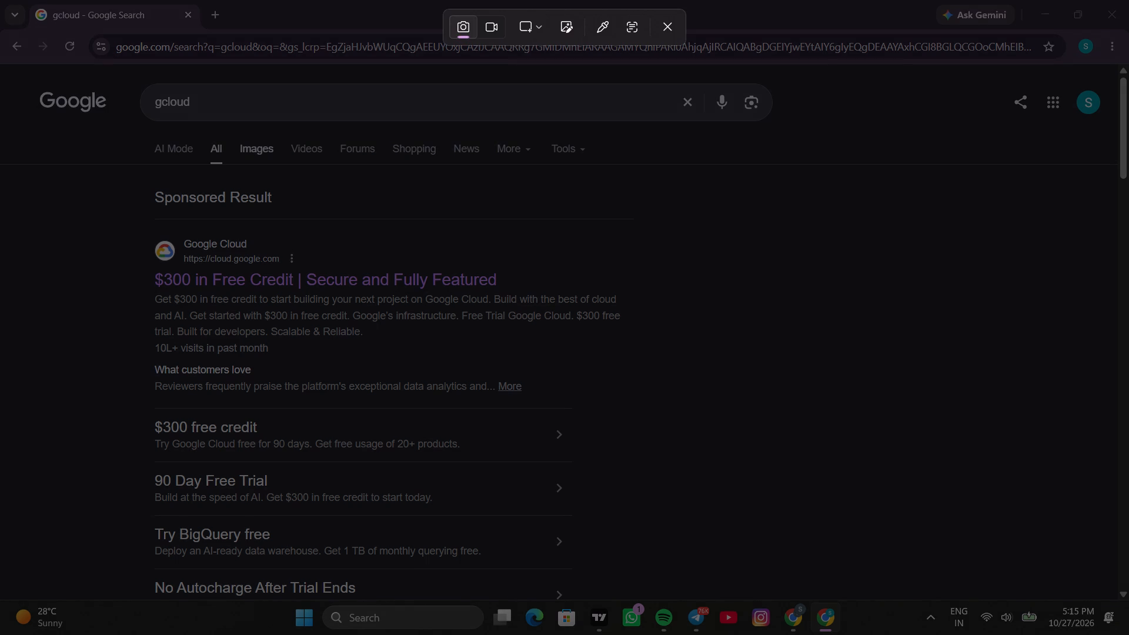
click(493, 26)
drag(0, 69, 1109, 251)
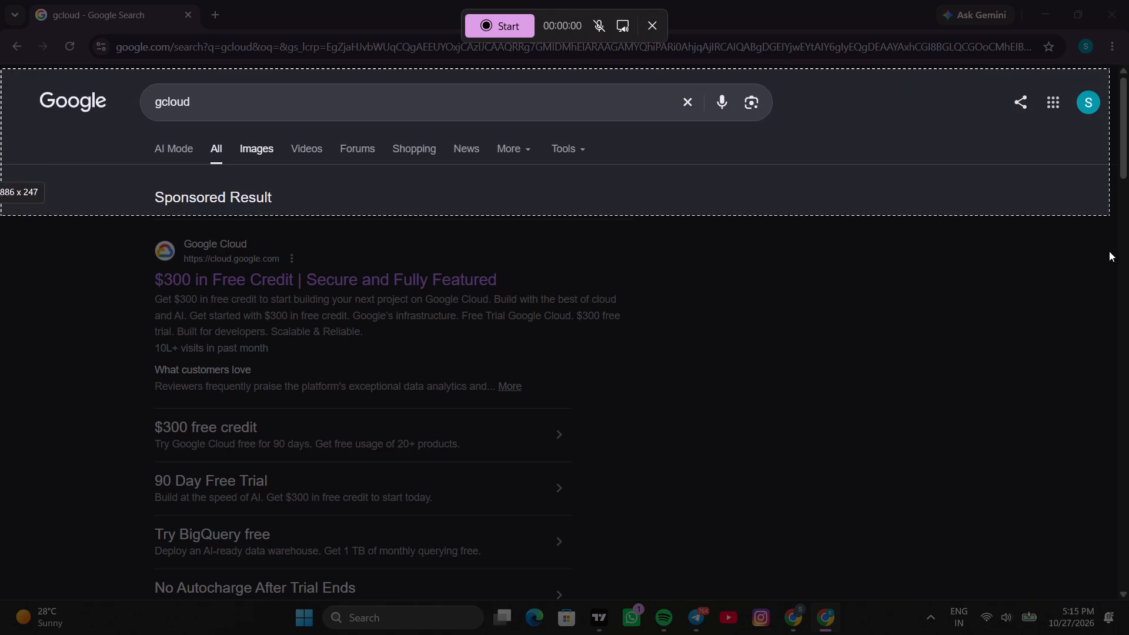
drag(1109, 251, 1118, 599)
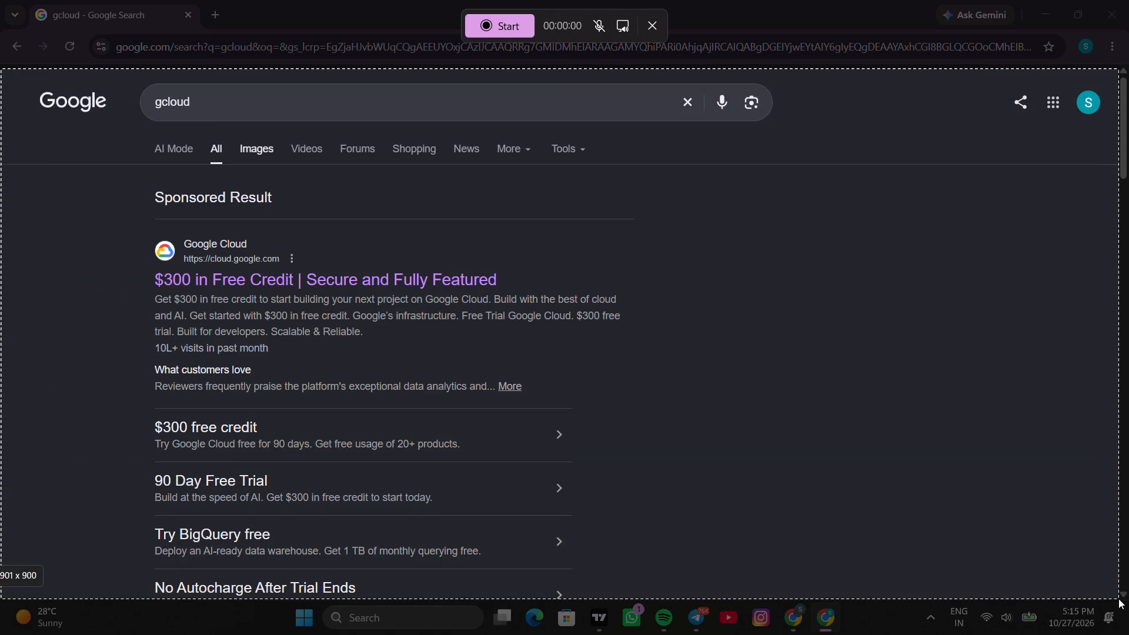
drag(1118, 599, 1121, 599)
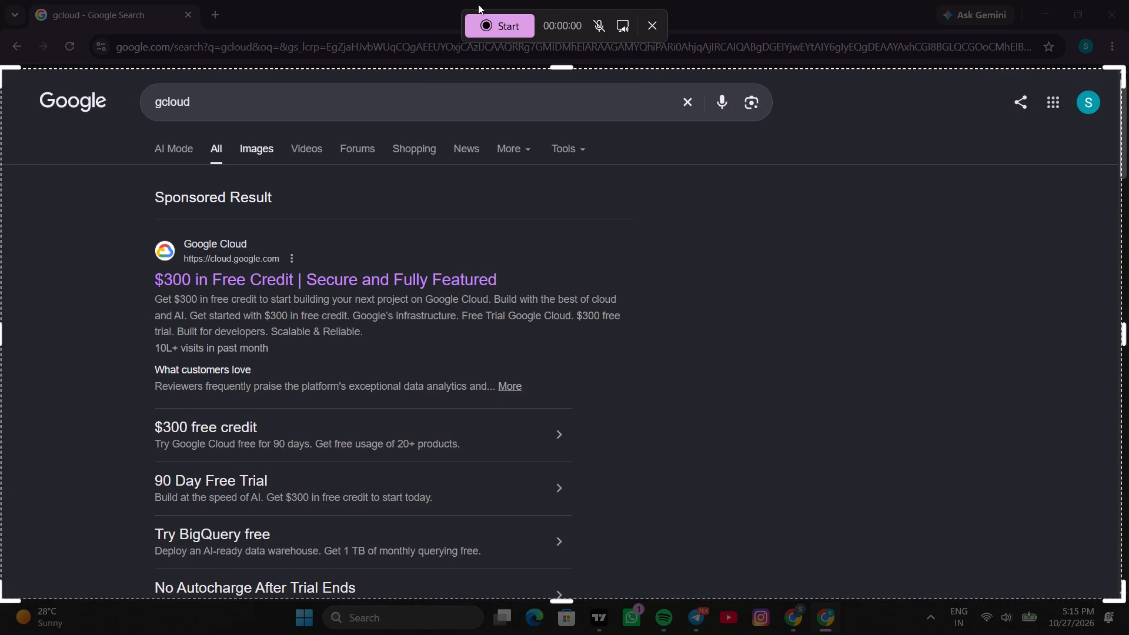
click(499, 28)
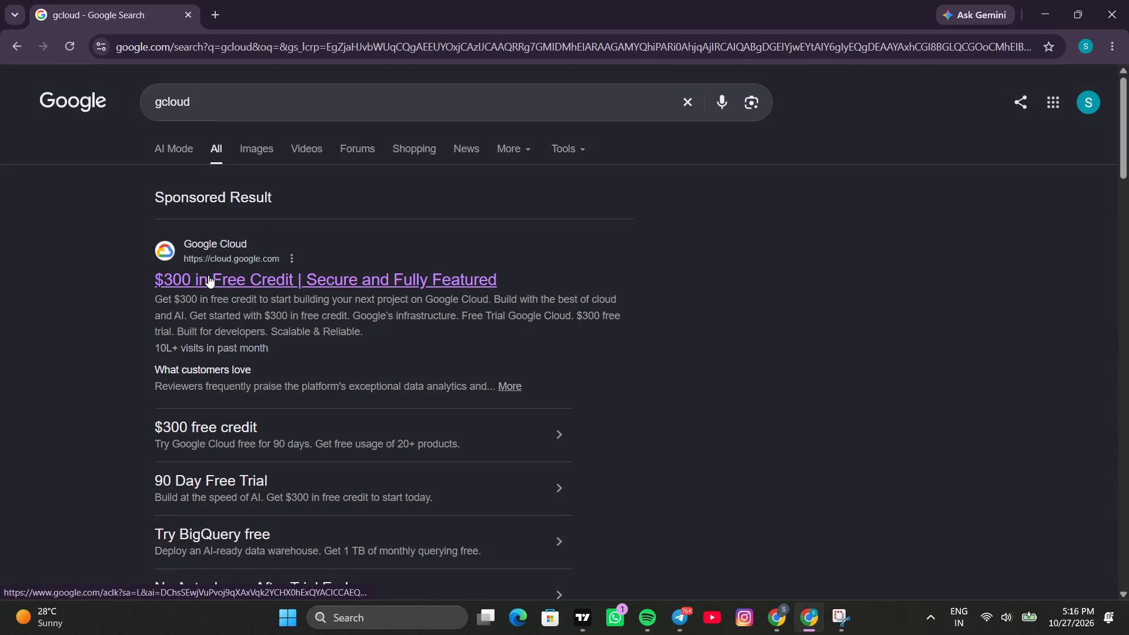
Open the sponsored Google Cloud "$300 in Free Credit" result and go to the Google Cloud console.
click(208, 275)
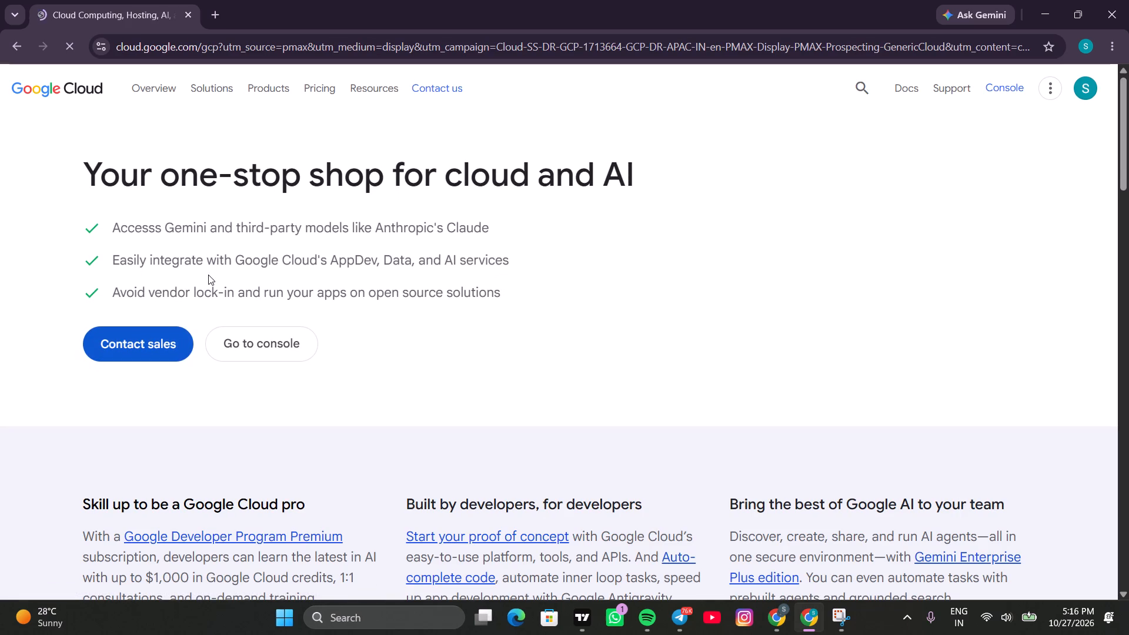
click(1018, 95)
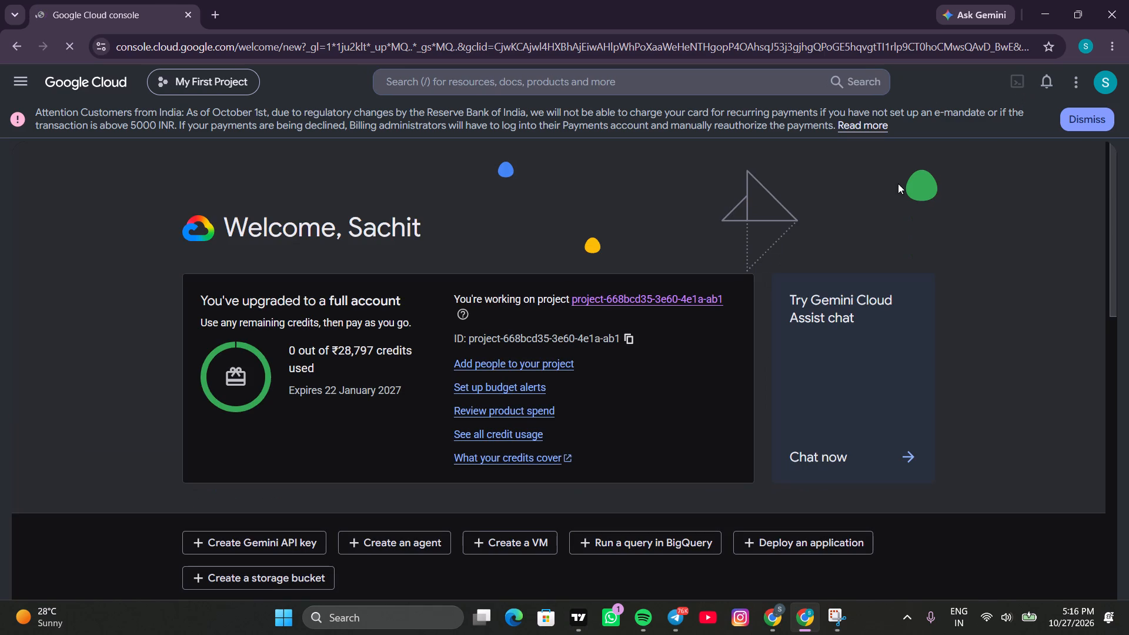
Dismiss the notice for customers from India about recurring payments and look over the console welcome page.
scroll(704, 295, down, 3)
scroll(703, 295, up, 3)
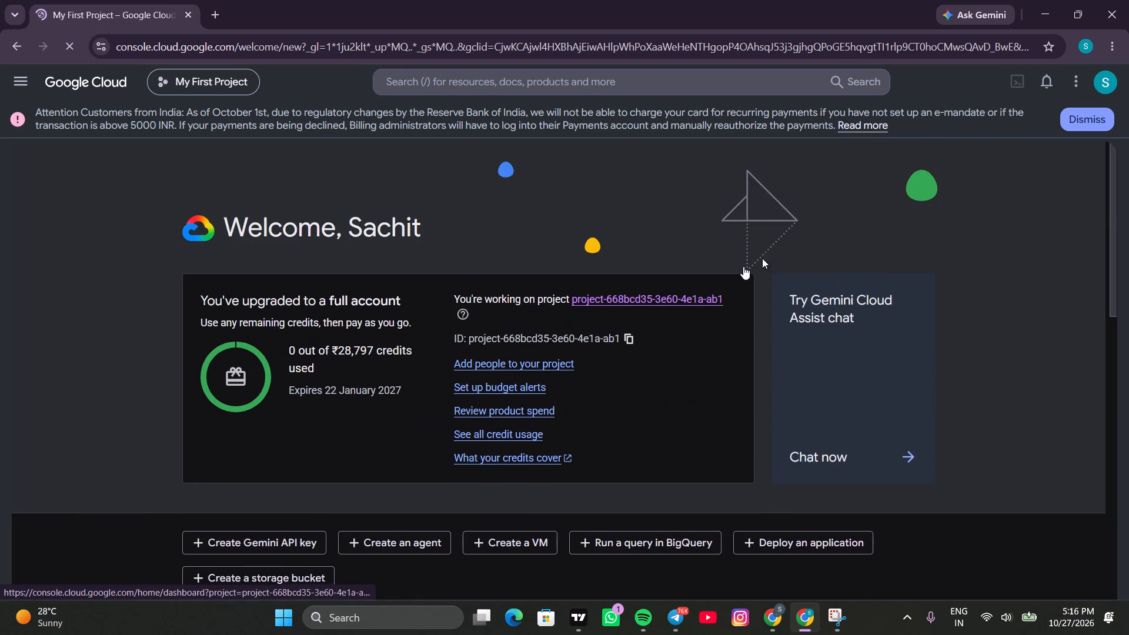
click(1085, 118)
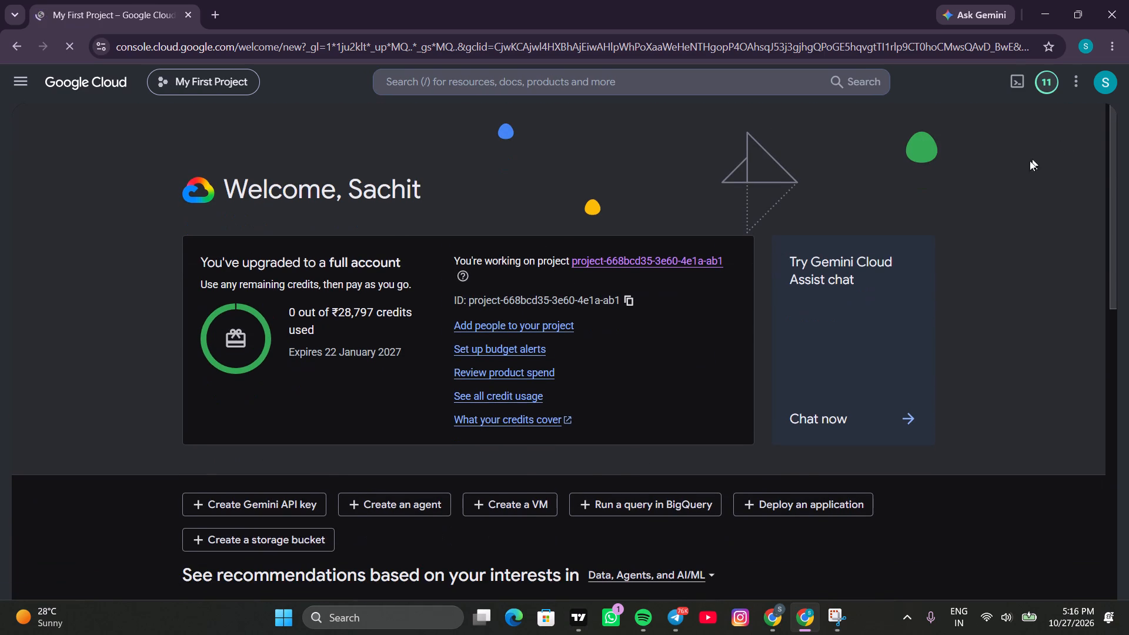
scroll(790, 362, down, 2)
scroll(790, 362, up, 2)
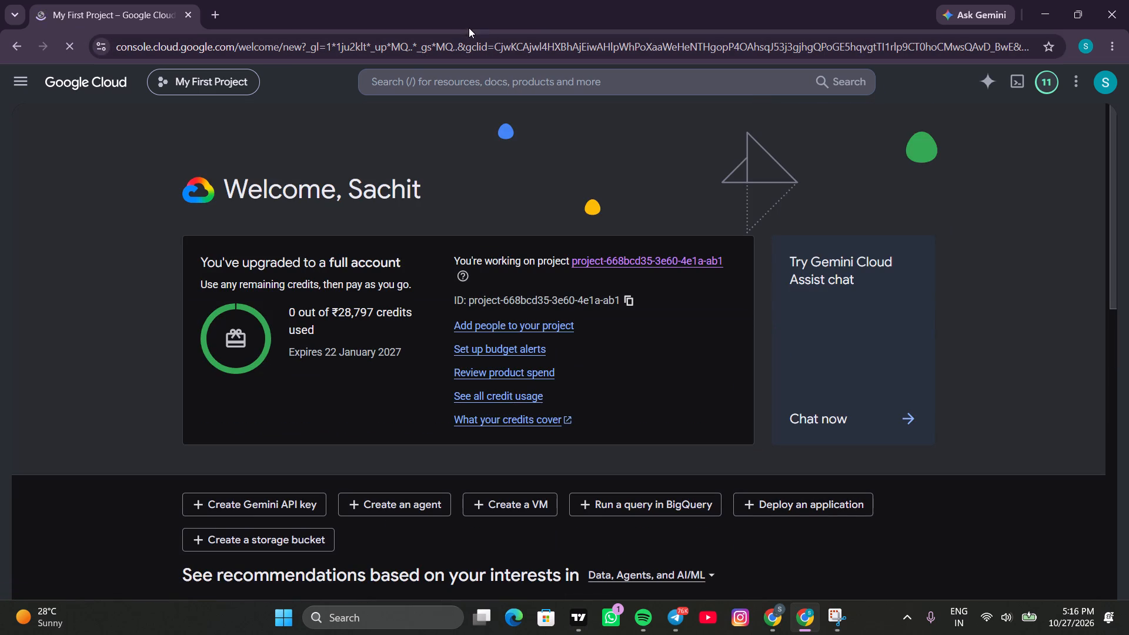
Stop the screen recording and minimize the Snipping Tool window.
click(516, 26)
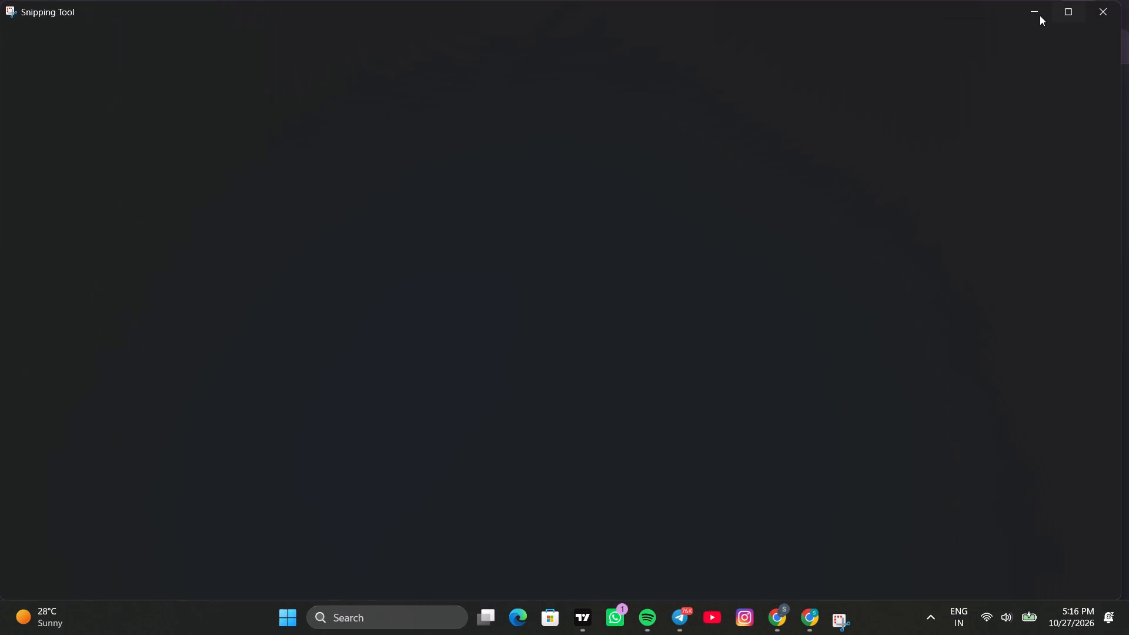
click(1030, 9)
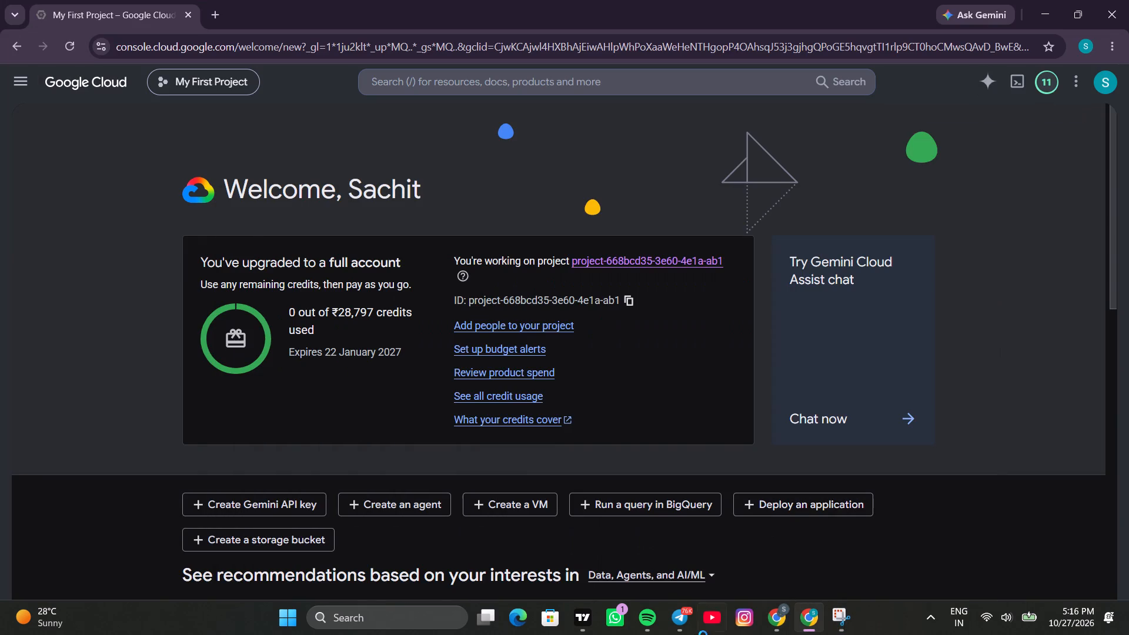
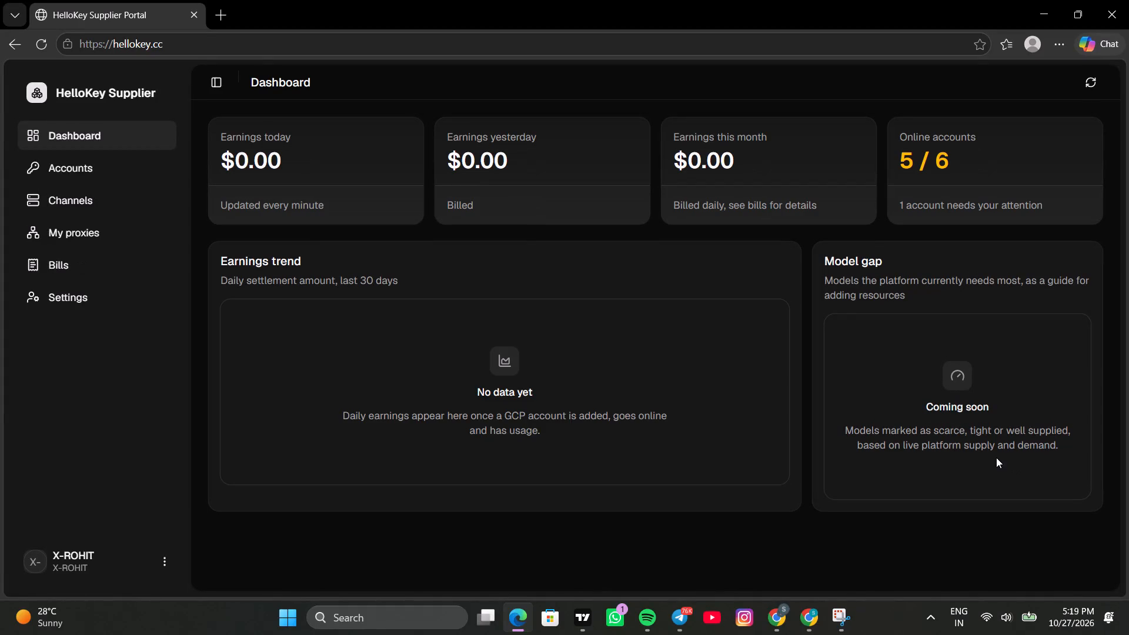
Review the billing records in the HelloKey supplier portal, then examine the accounts overview and the issue notice on the flagged GCP account.
click(71, 254)
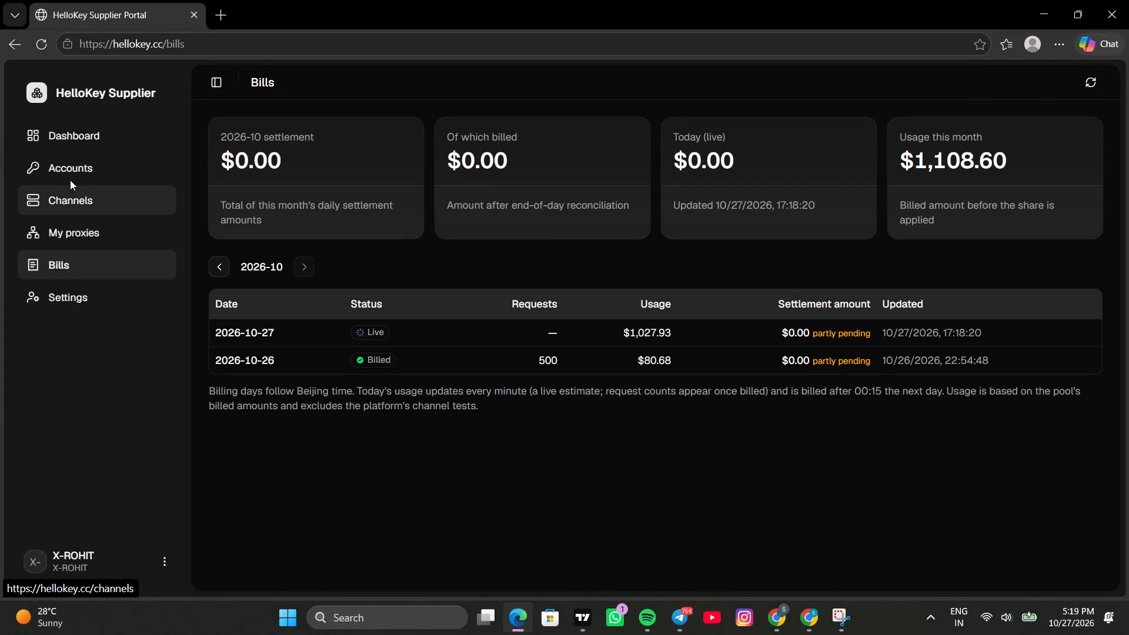
click(78, 163)
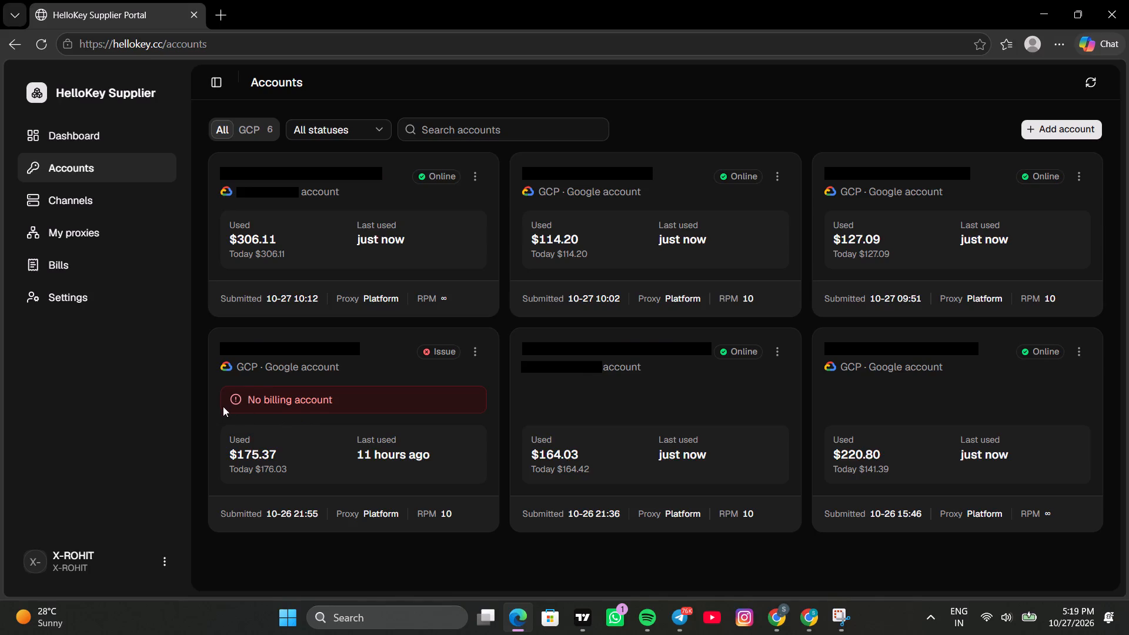
drag(226, 402, 332, 402)
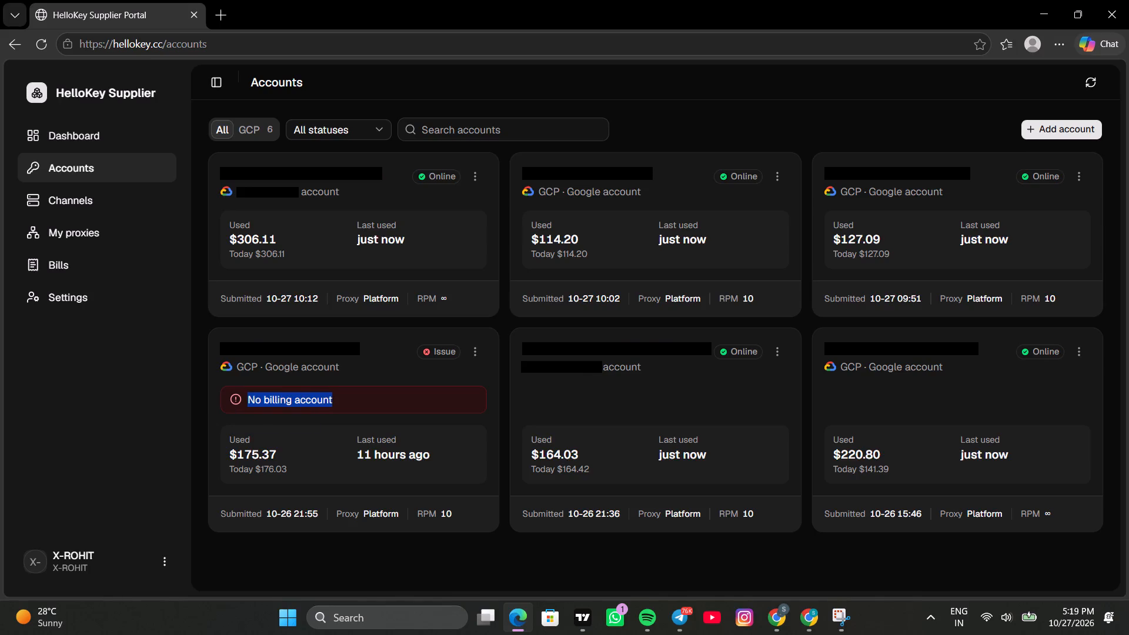
drag(332, 402, 333, 402)
click(338, 554)
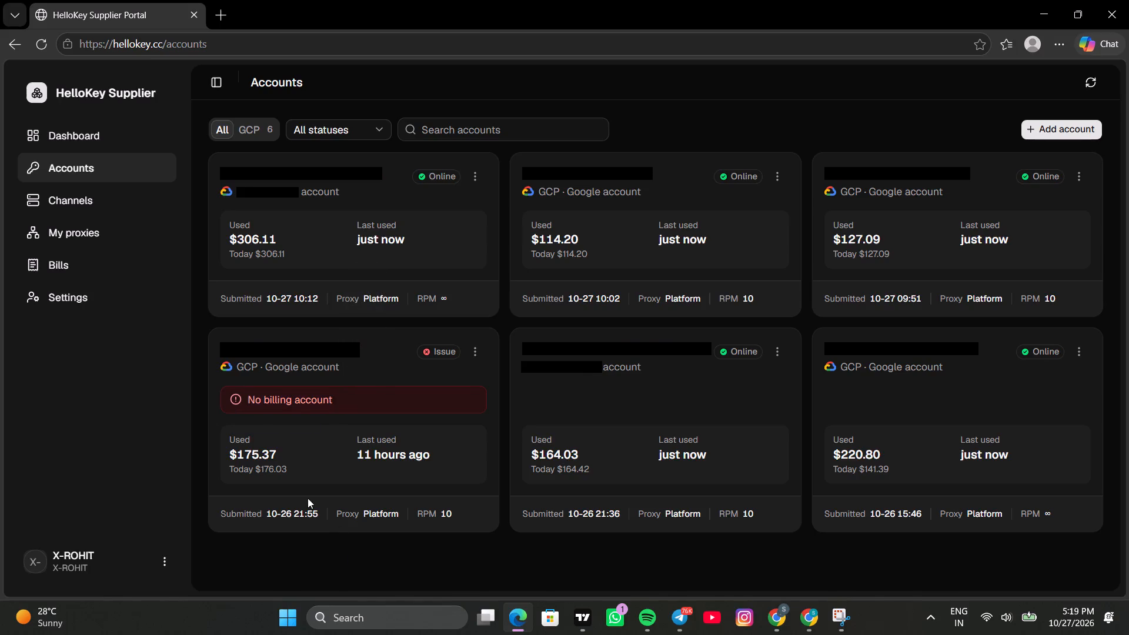
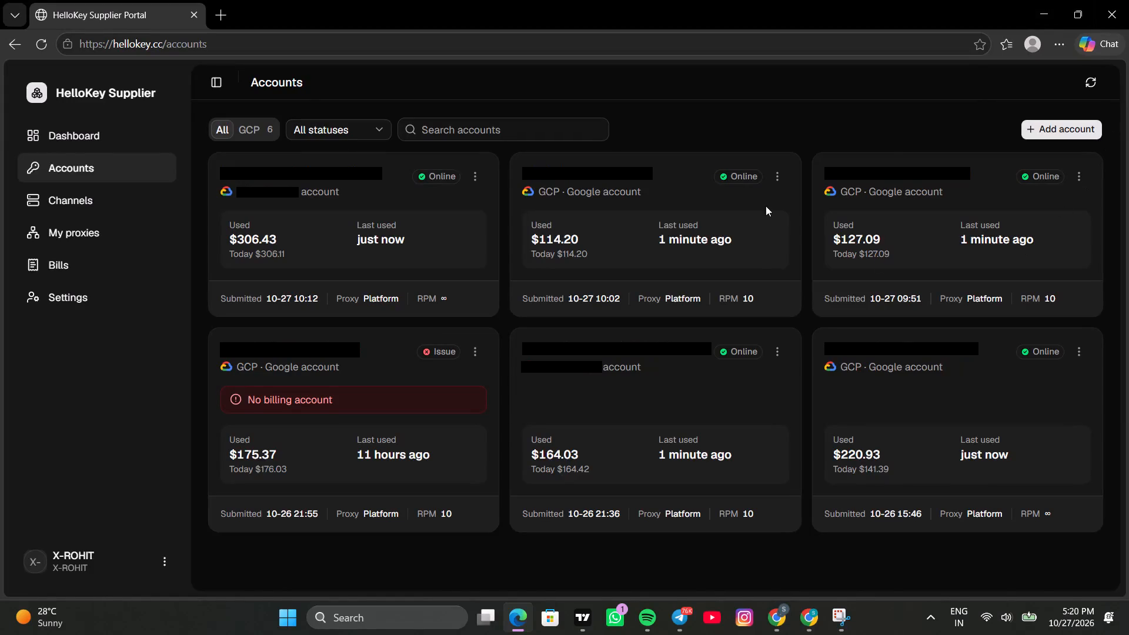
Refresh the supplier accounts overview and go to the Bills page to check the 2026-10 settlement and usage records.
click(1092, 79)
click(98, 261)
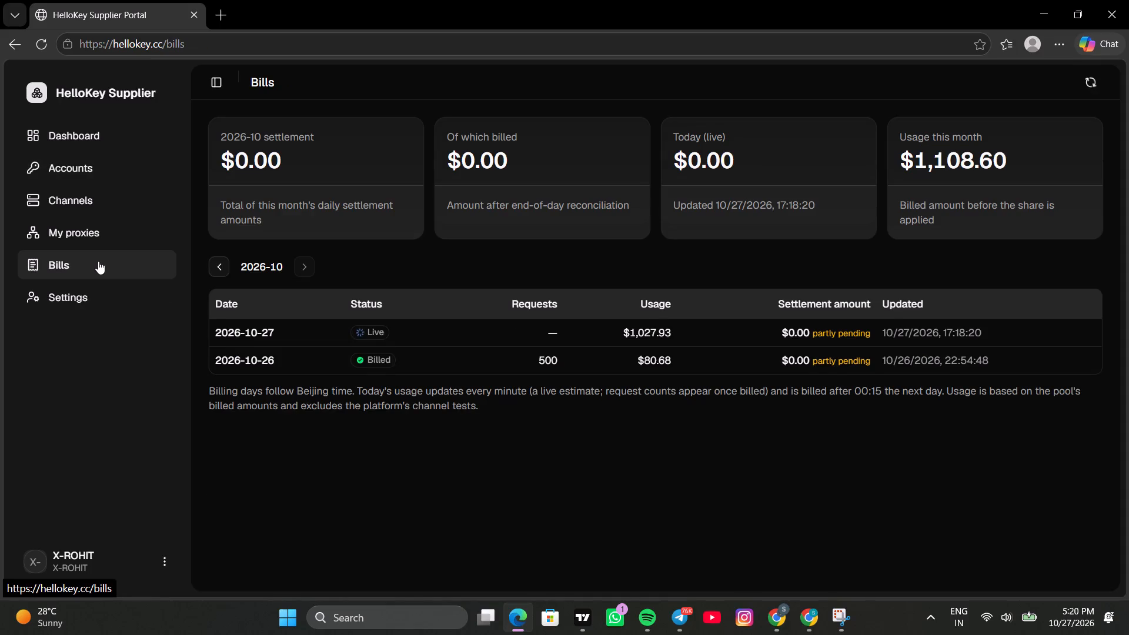
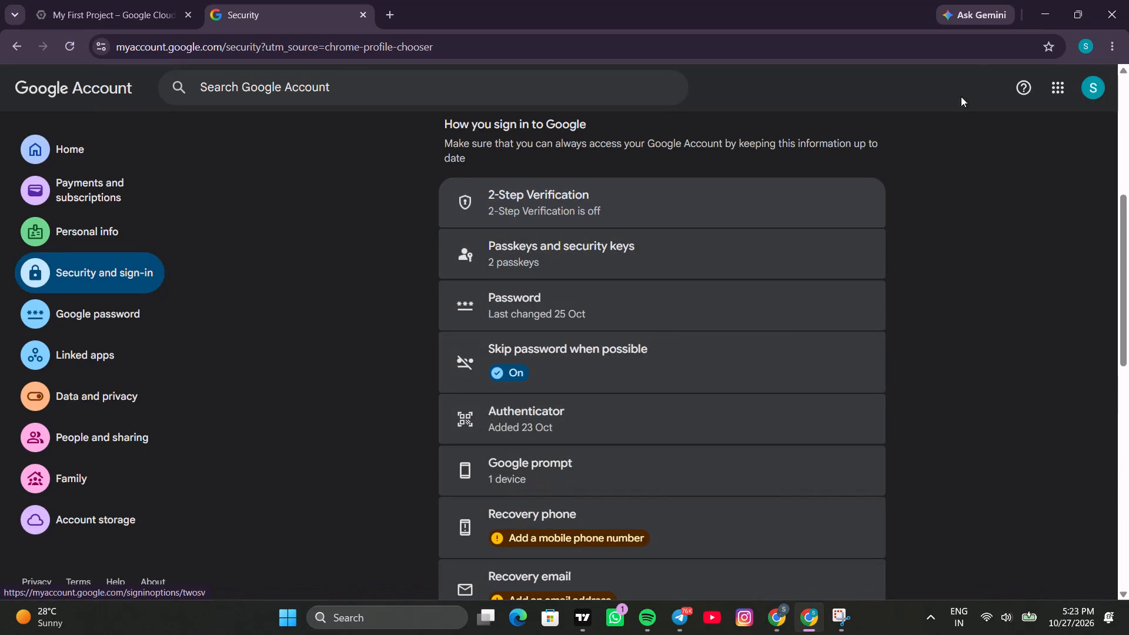
Minimize the browser window showing the Google Account security and sign-in page.
click(1027, 3)
click(1040, 6)
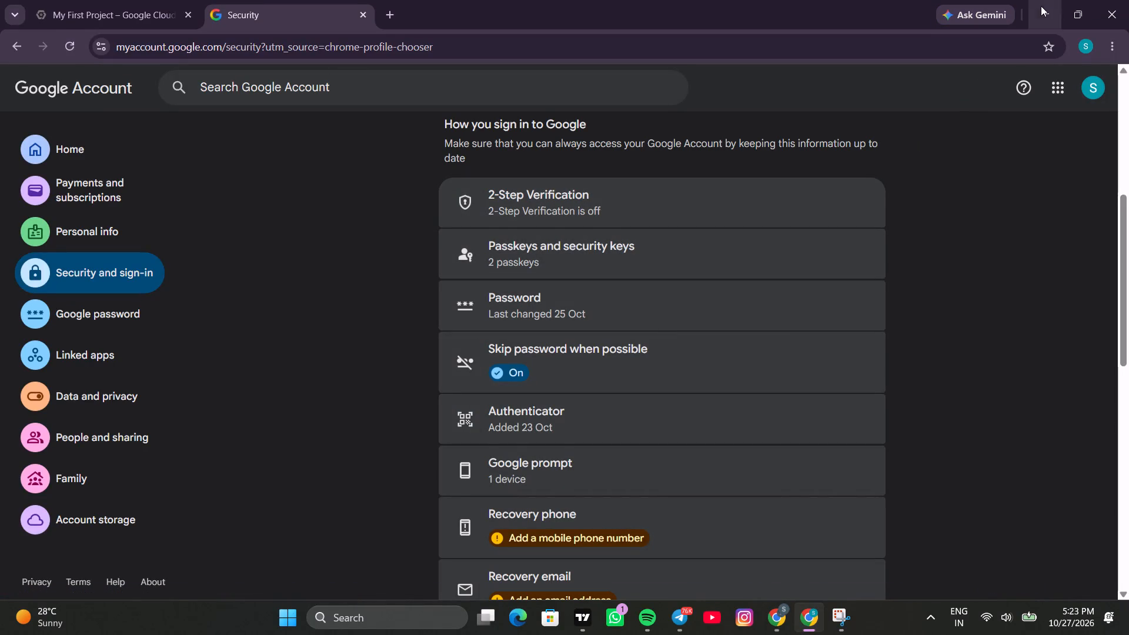
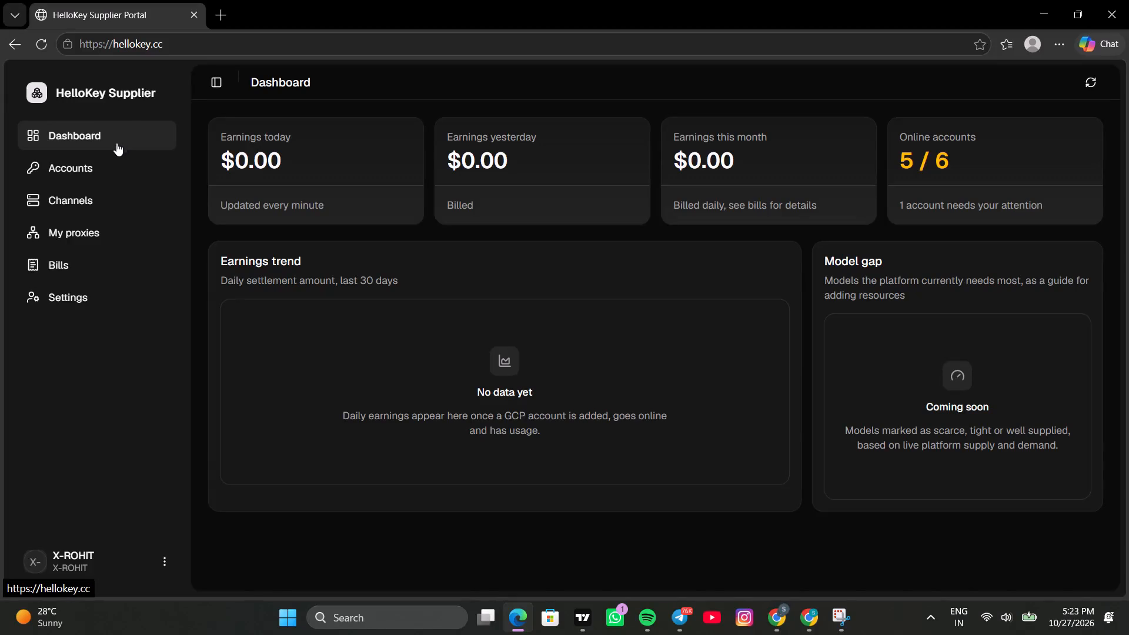
Start adding a GCP account on the supplier portal's Accounts page, then generate and copy its Google authorization link.
click(107, 147)
click(91, 169)
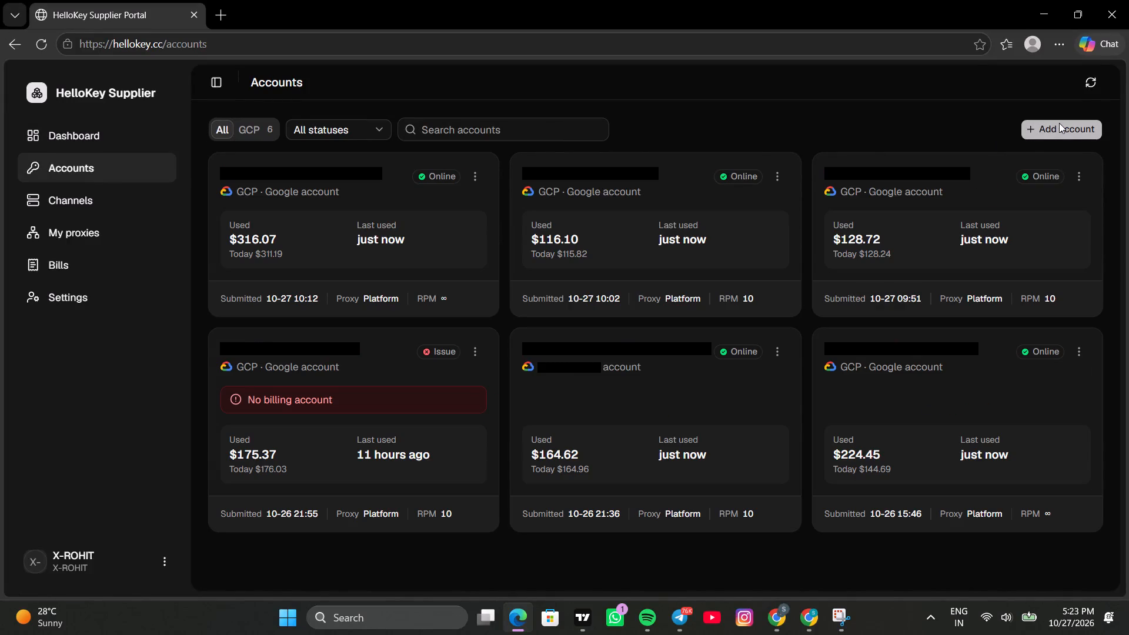
click(1059, 123)
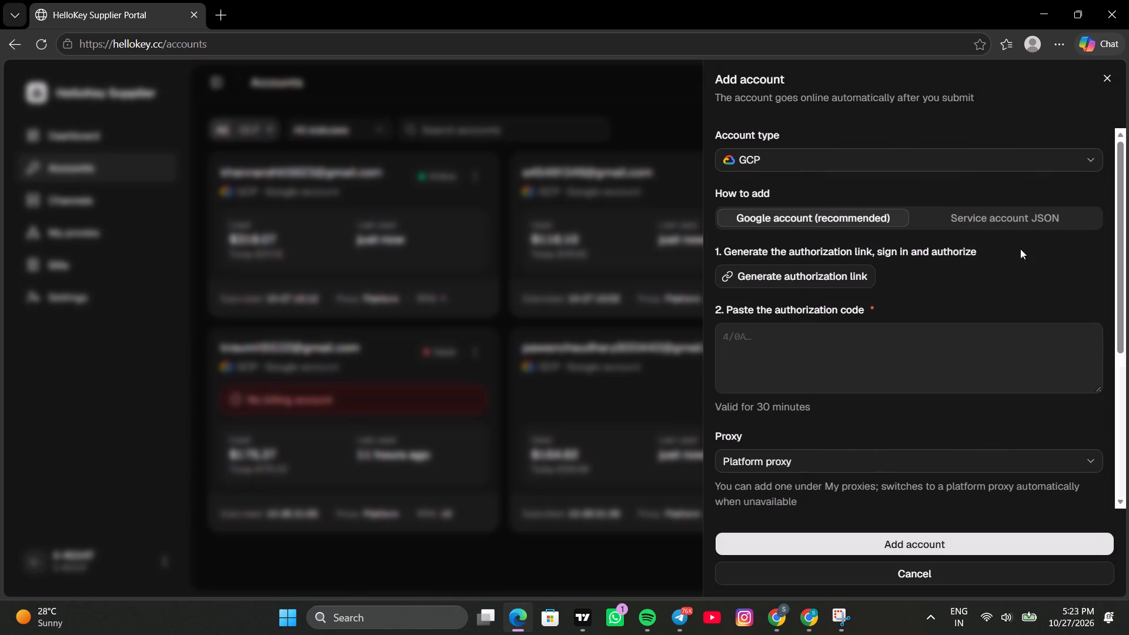
click(798, 278)
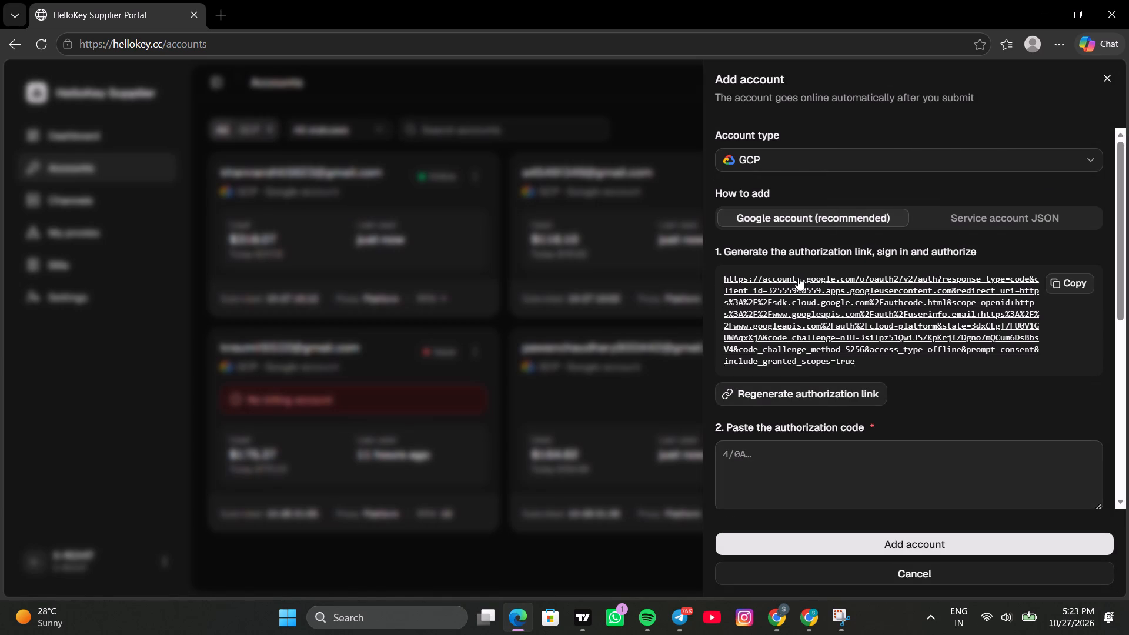
click(1066, 279)
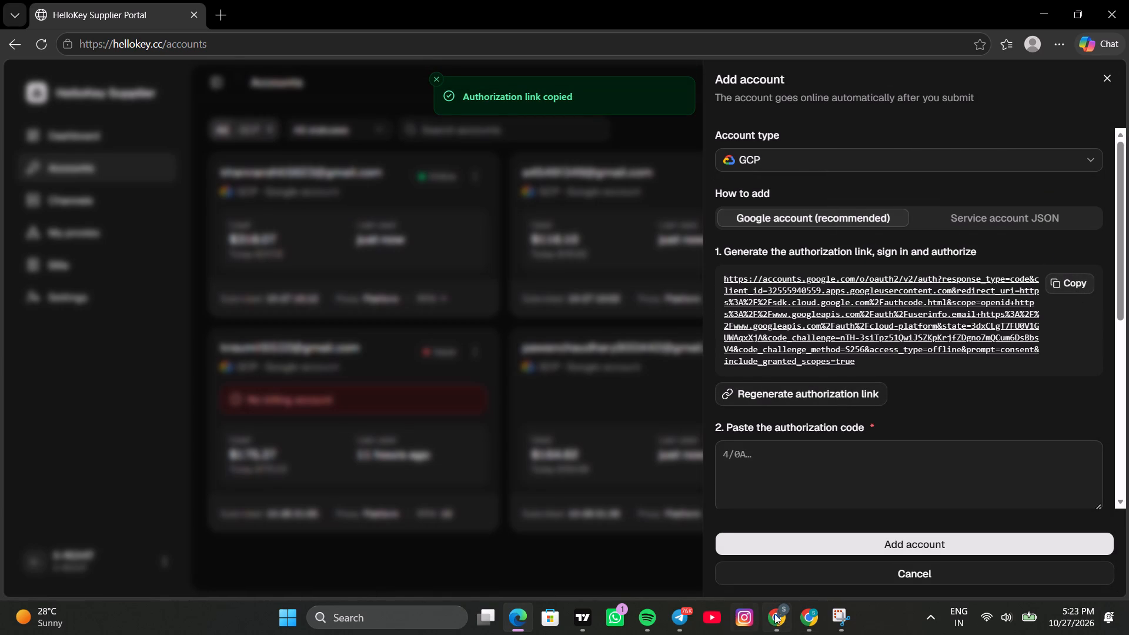
Switch to Chrome and paste the copied authorization link as the address in the Google Cloud console tab.
click(815, 613)
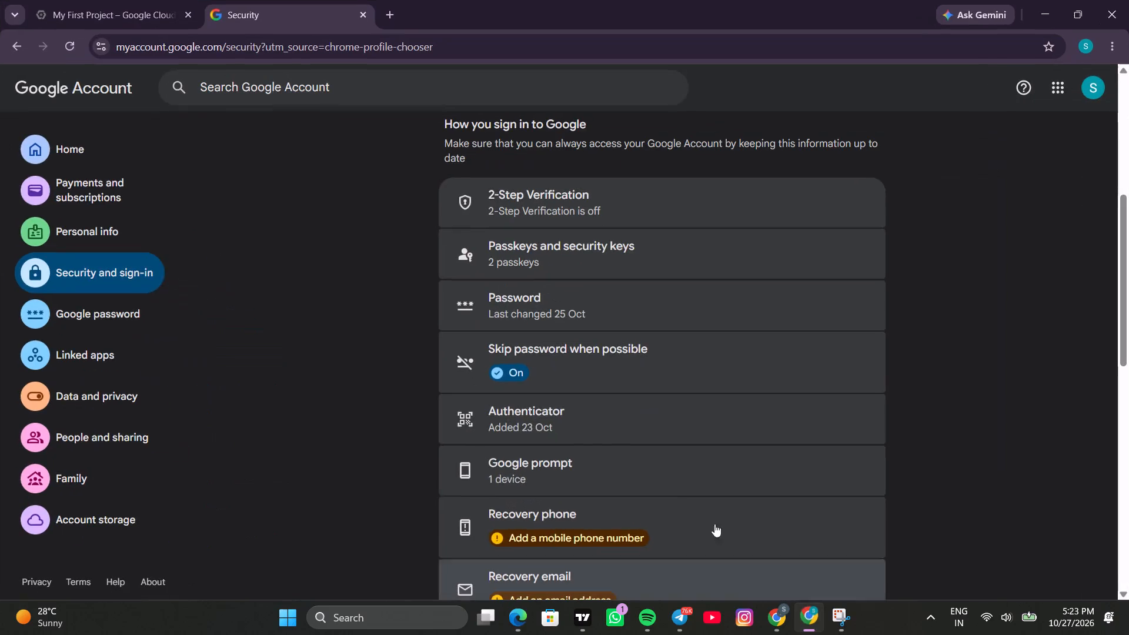
click(93, 9)
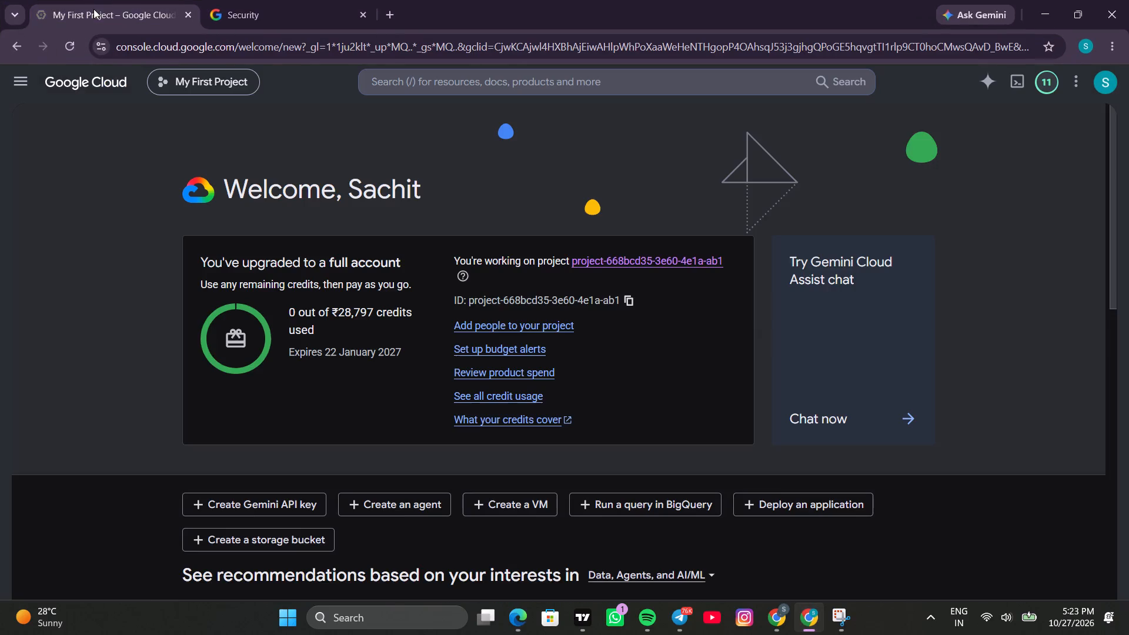
click(458, 49)
right_click(458, 49)
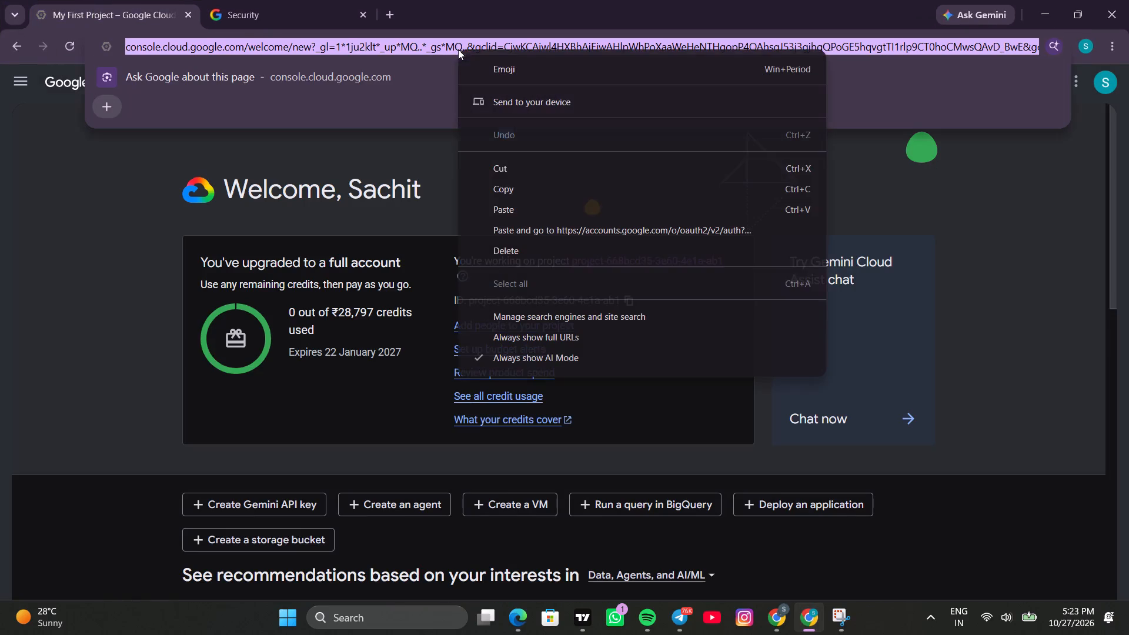
click(527, 218)
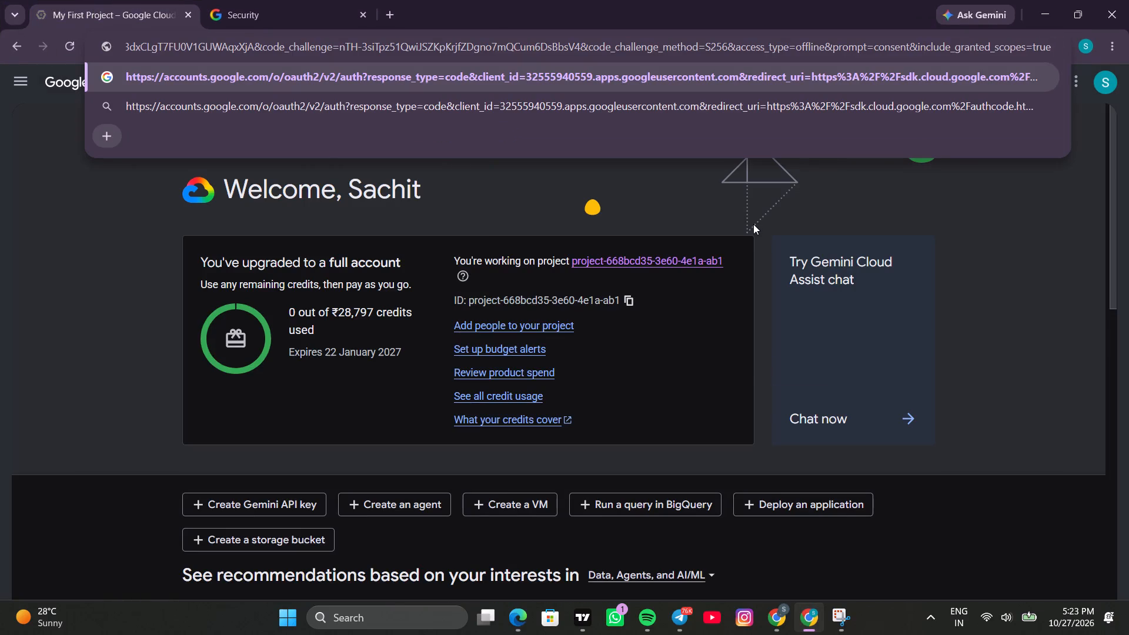
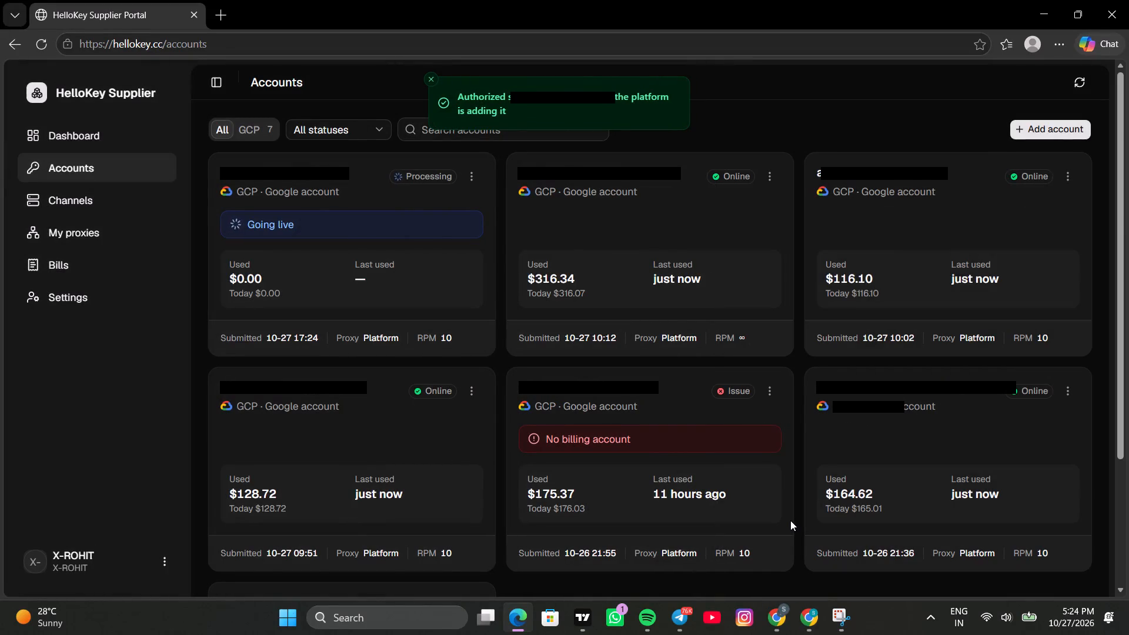
Open the available actions for the newly added GCP account submitted 10-27 17:24.
scroll(792, 513, down, 2)
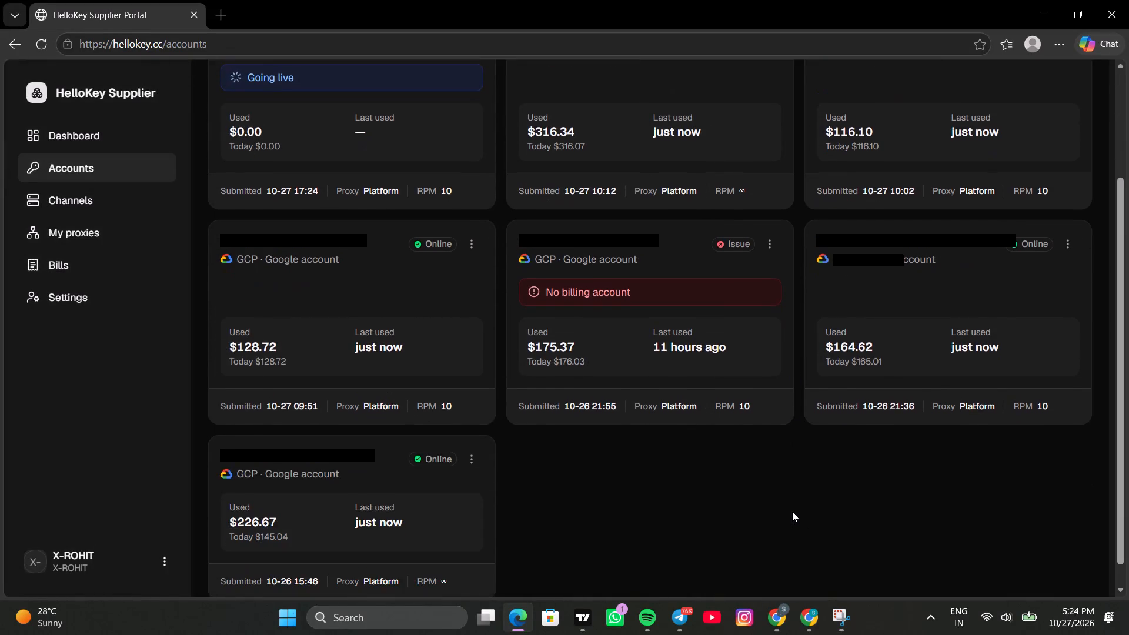
scroll(792, 511, up, 2)
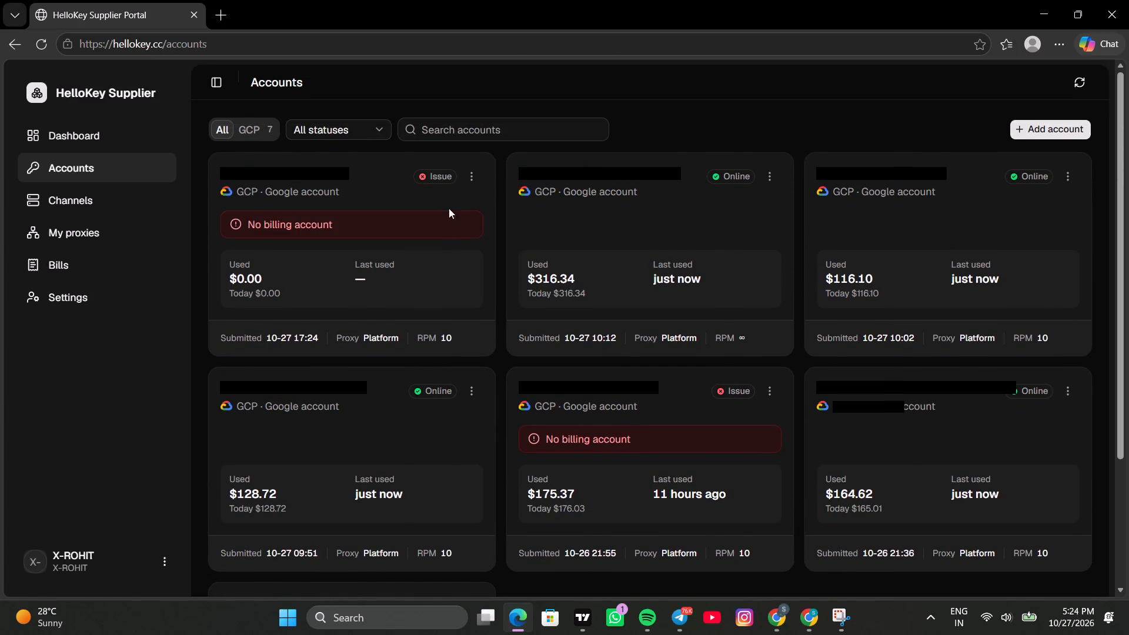
click(472, 172)
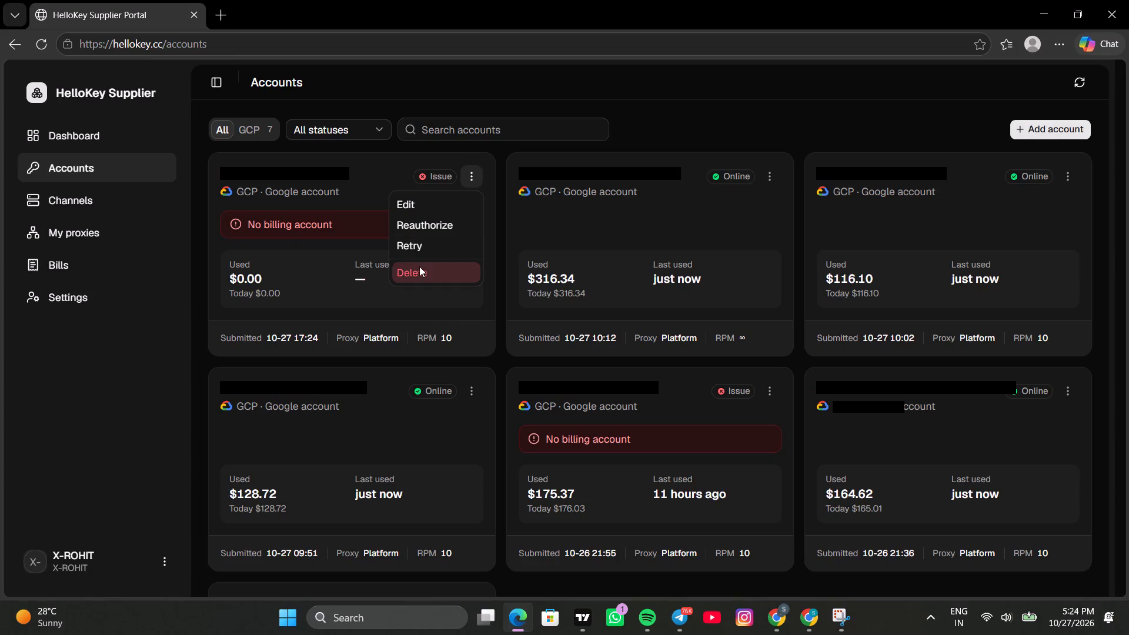
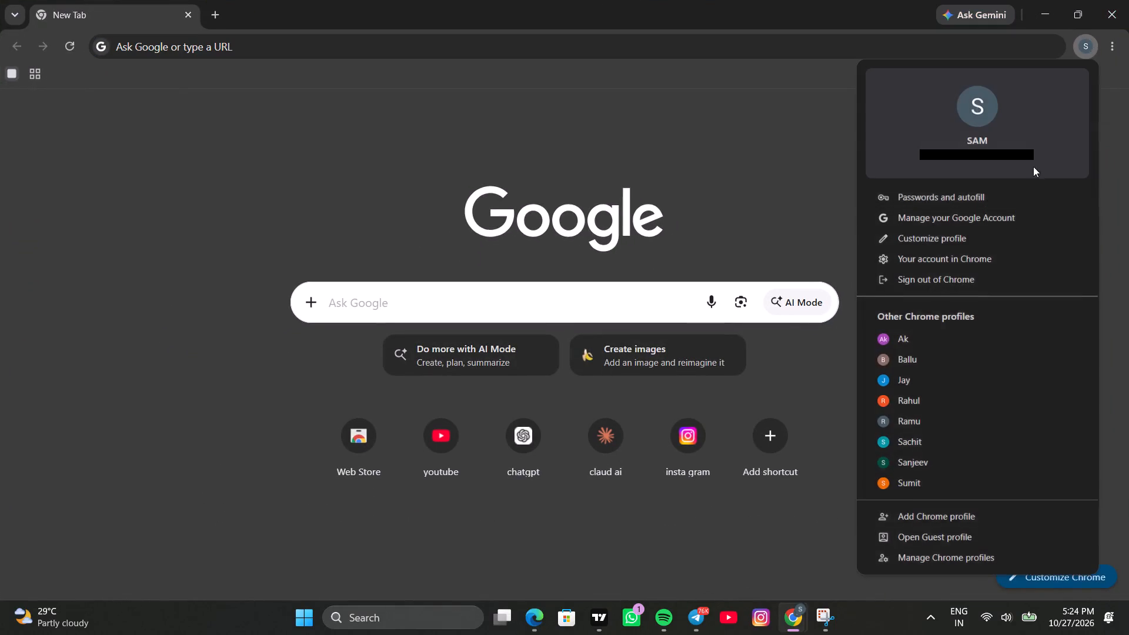
Switch to the Sachit Chrome profile and open the Google Cloud console from a gcloud web search.
click(925, 441)
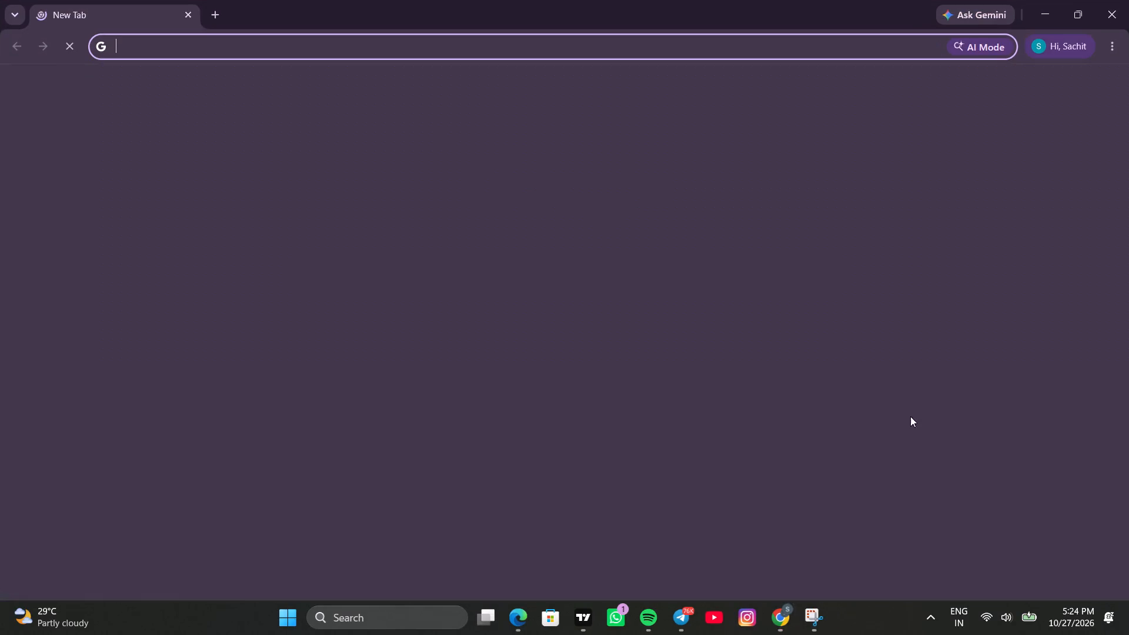
click(375, 285)
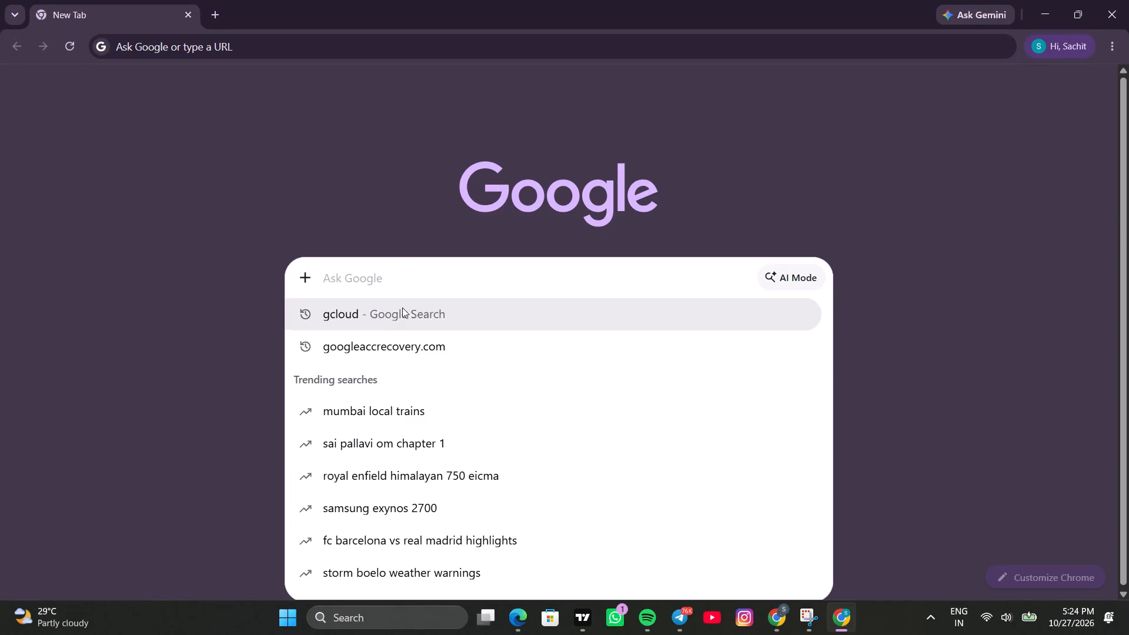
click(392, 315)
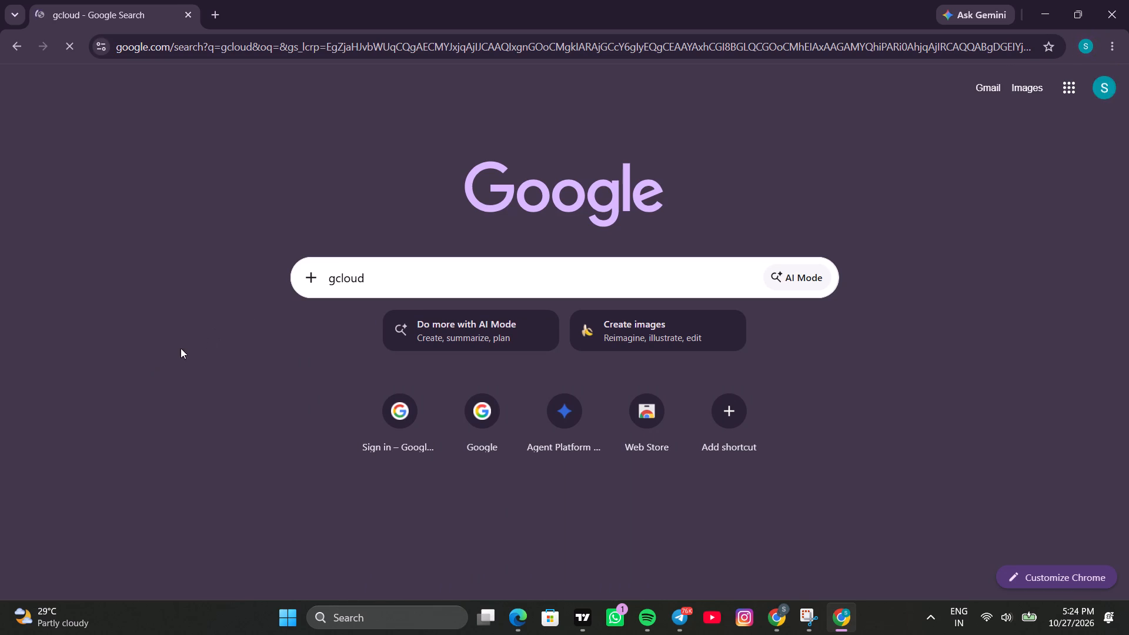
click(297, 285)
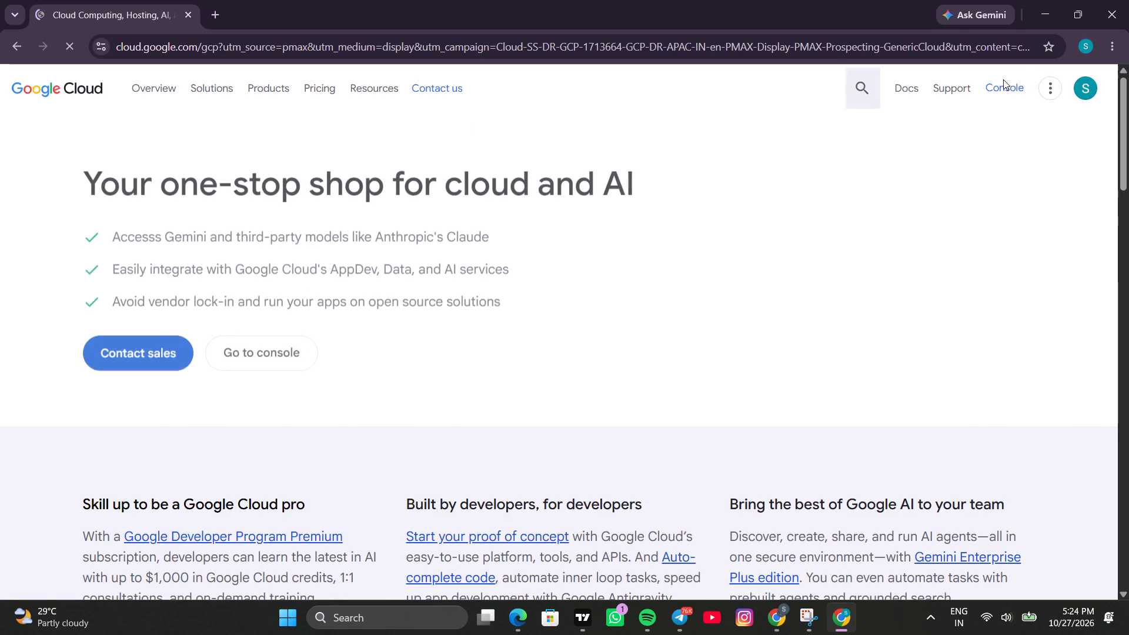
click(1014, 85)
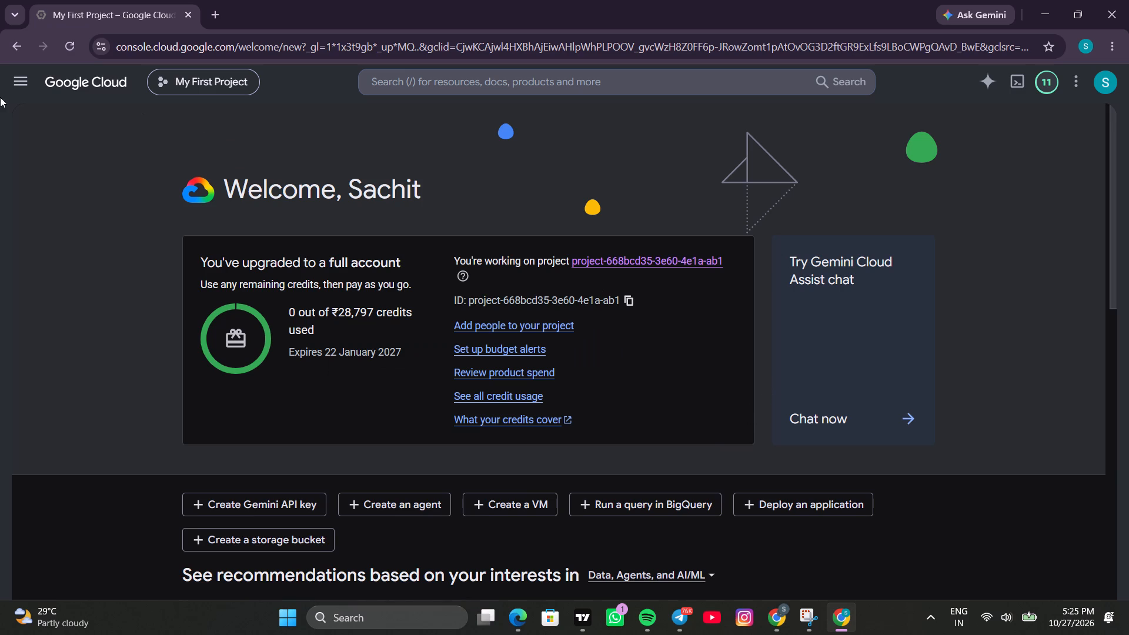
Open the billing account linked to My First Project in Google Cloud Billing.
click(18, 87)
click(92, 322)
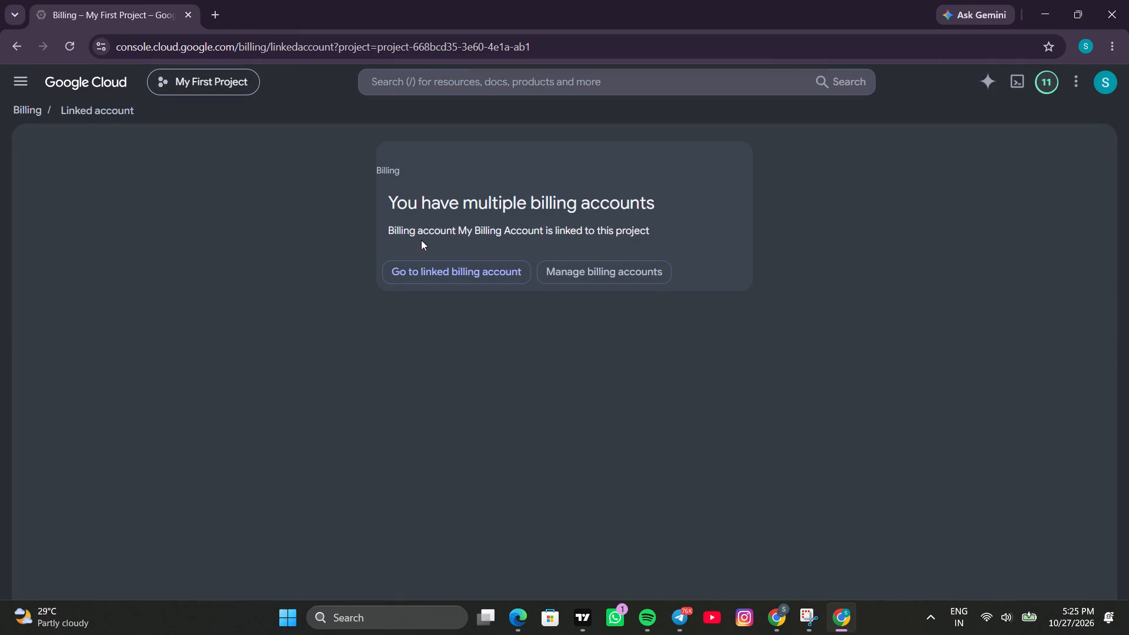
click(455, 271)
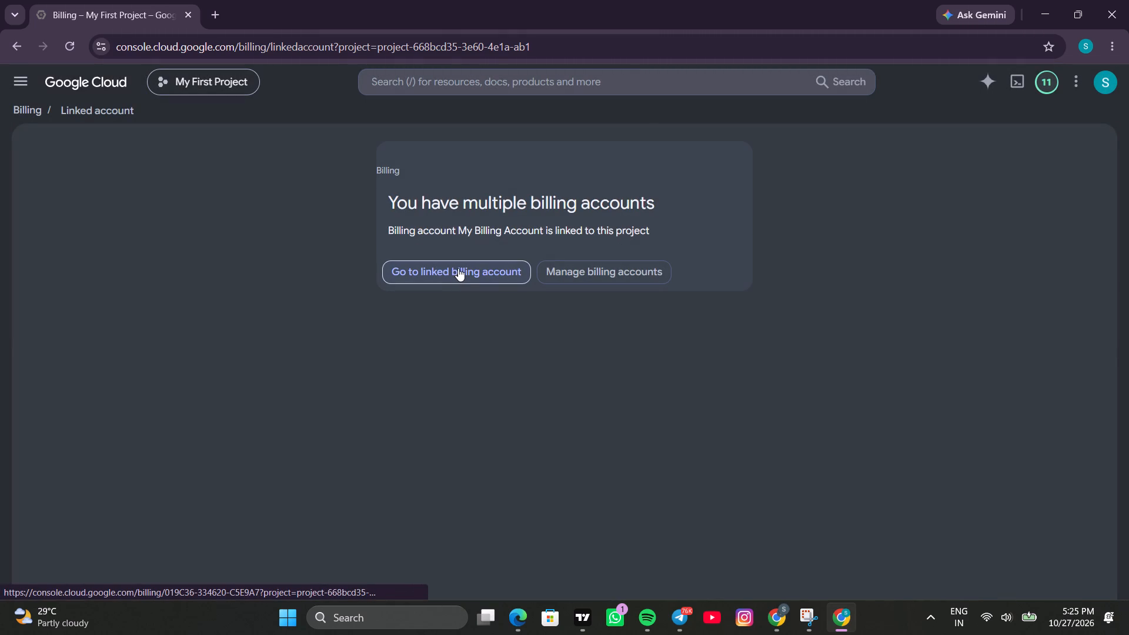
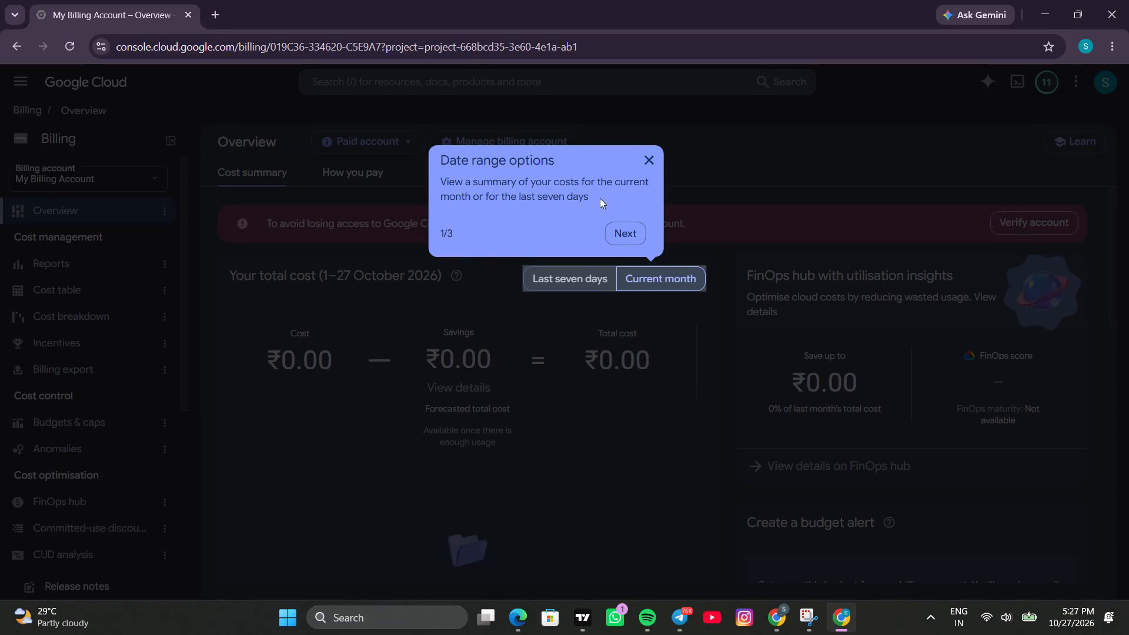
Go through the three-part introductory tour of the billing overview and finish it.
click(632, 232)
click(724, 406)
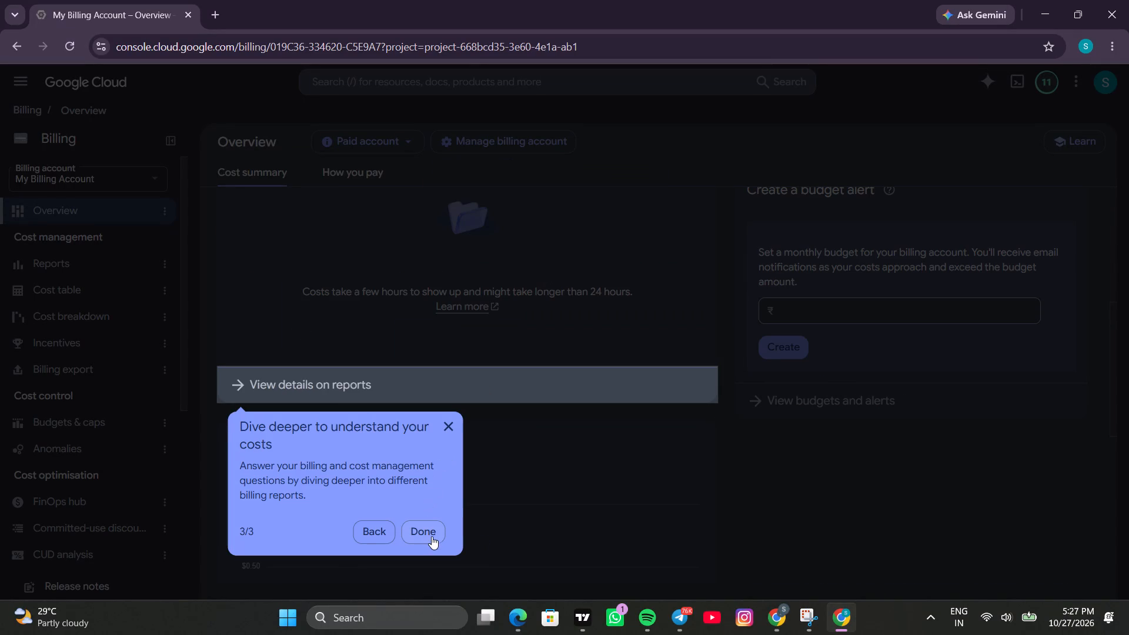
click(432, 536)
Open the How you pay details for My Billing Account.
scroll(918, 343, up, 5)
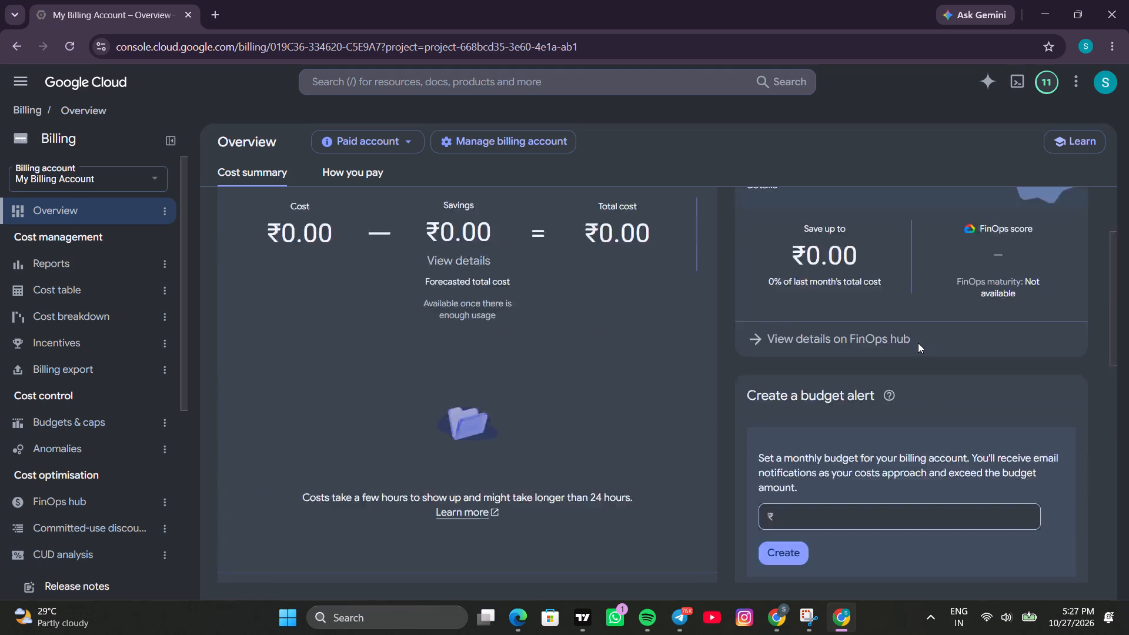
scroll(918, 343, up, 7)
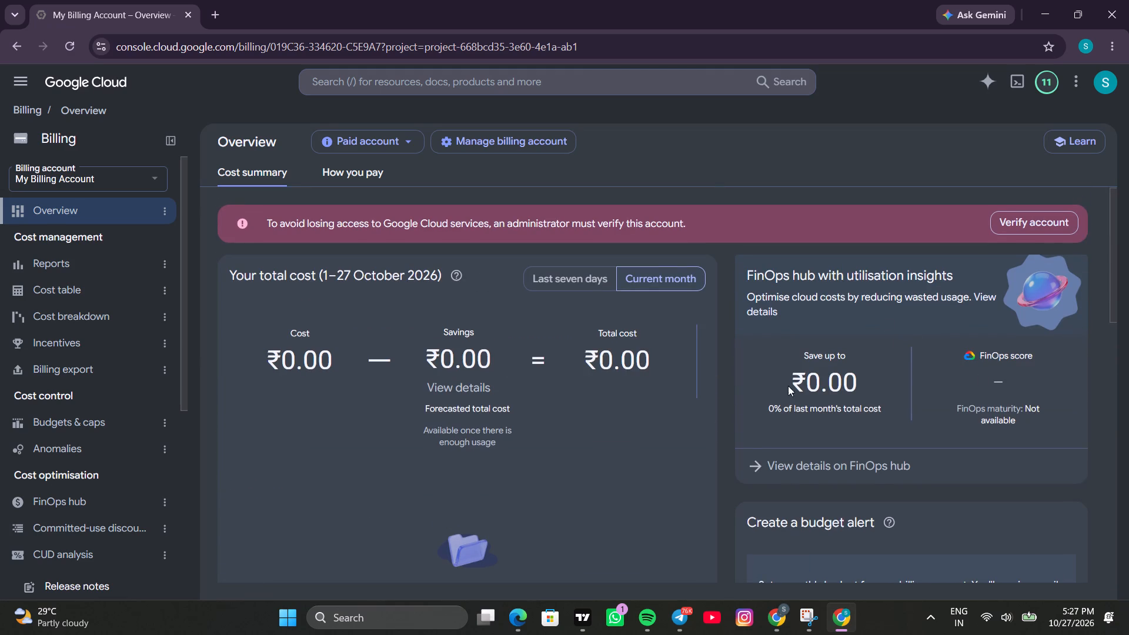
click(330, 177)
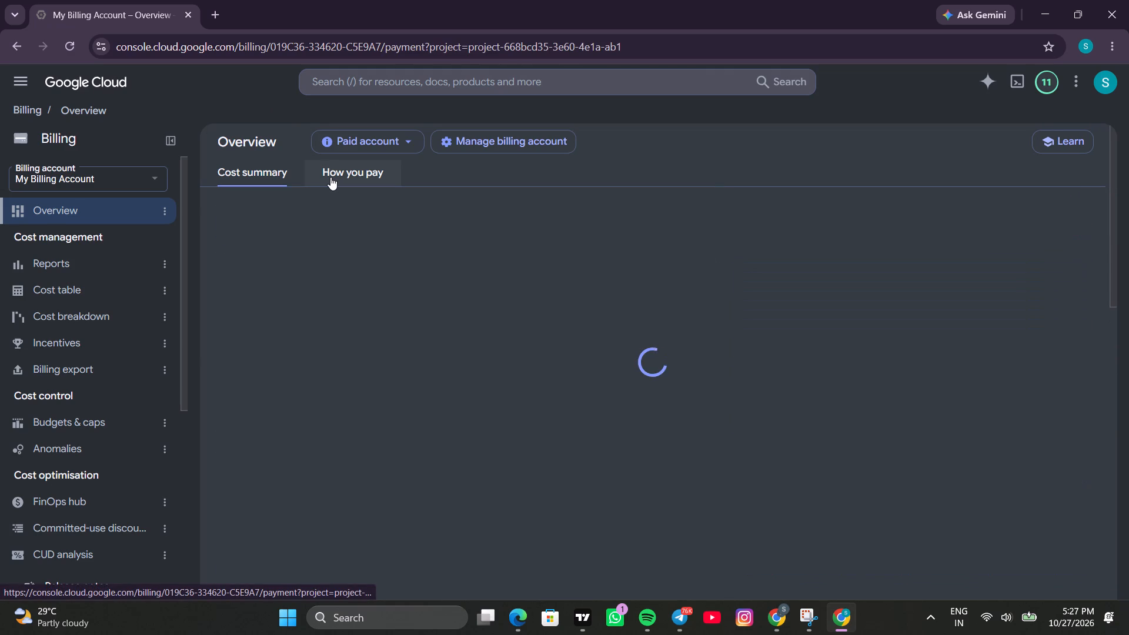
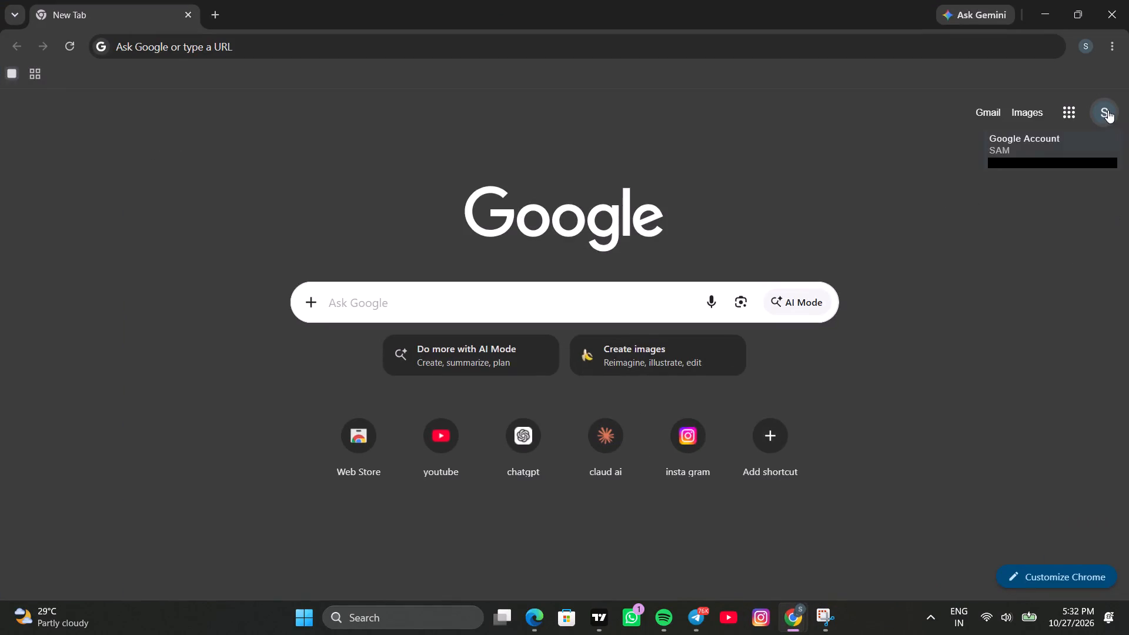
click(1108, 110)
click(1090, 51)
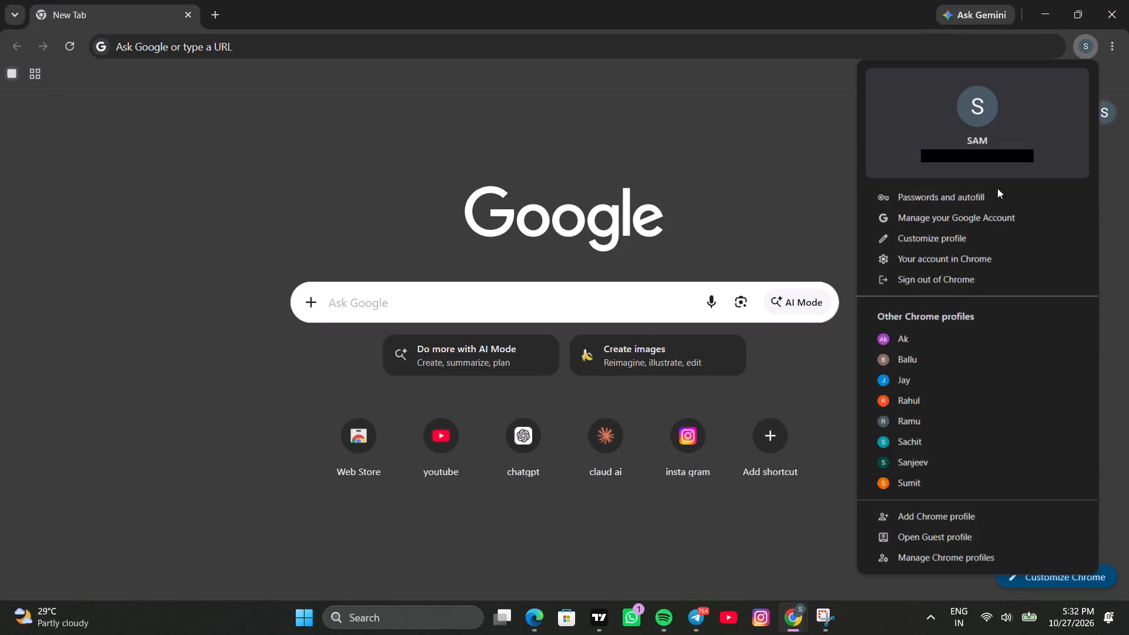
click(904, 448)
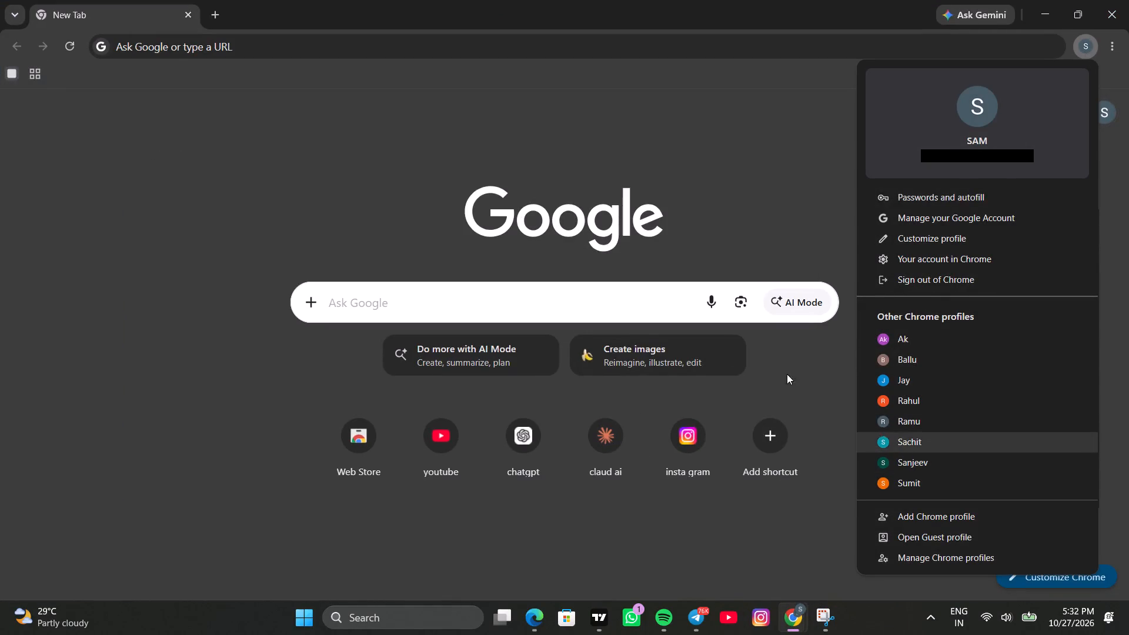
Search for gcloud in the Sachit profile, open the $300 free credit Google Cloud result and go to its console.
click(413, 289)
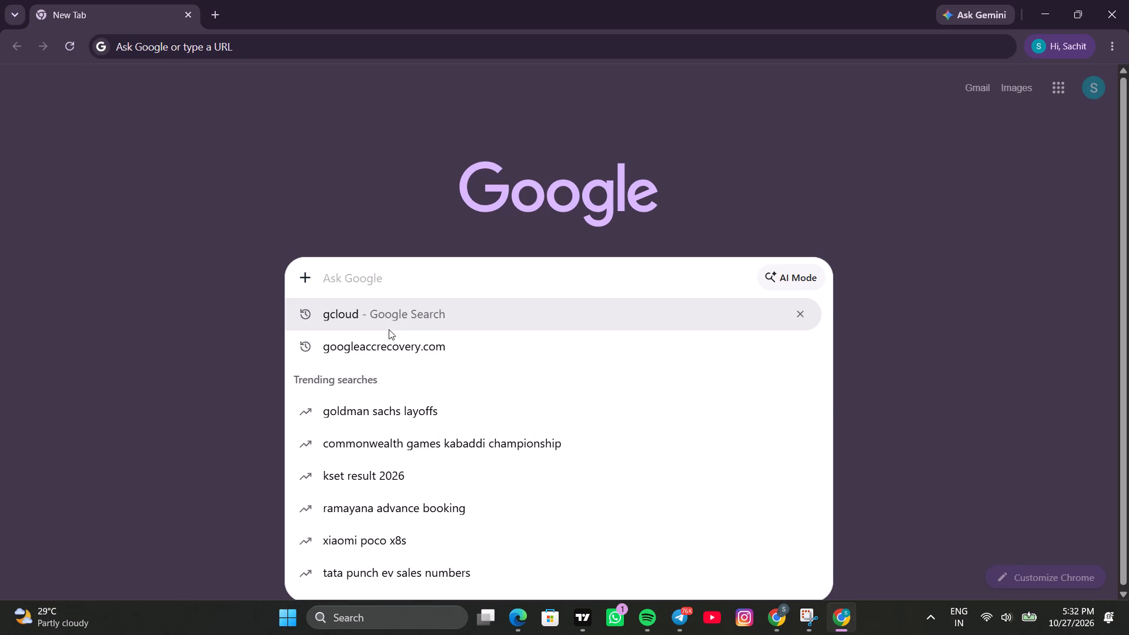
click(389, 329)
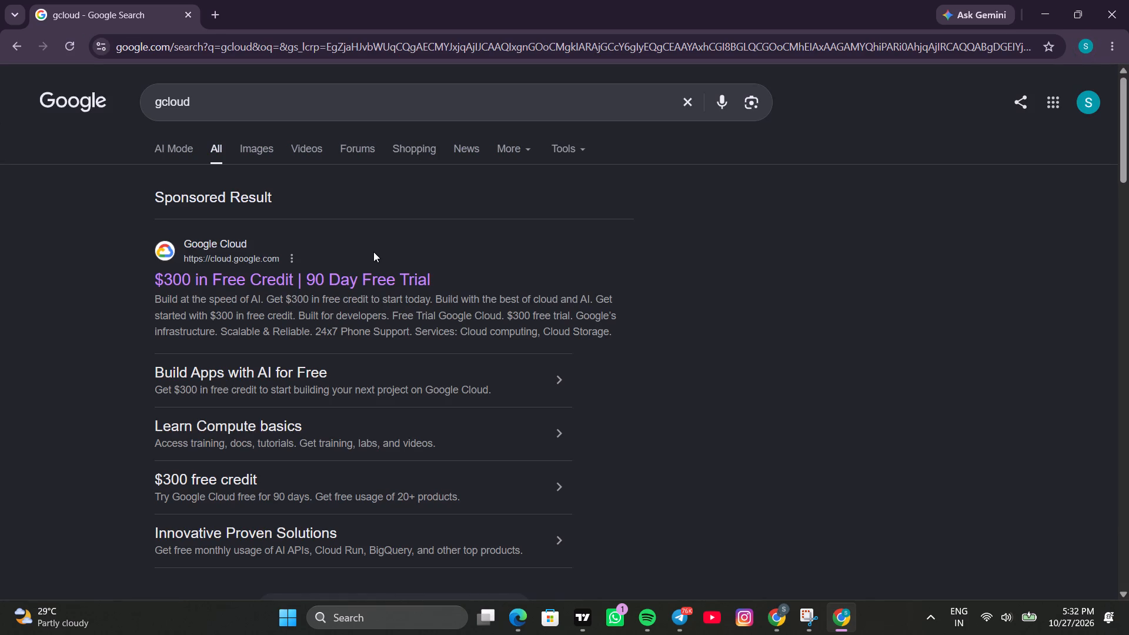
click(357, 278)
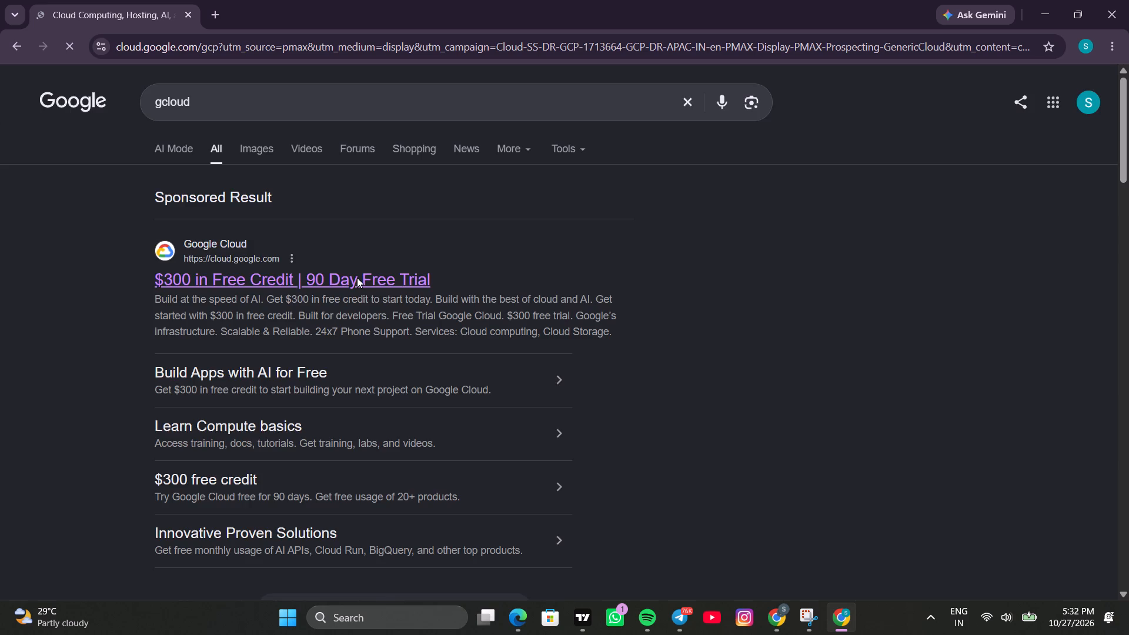
click(1007, 96)
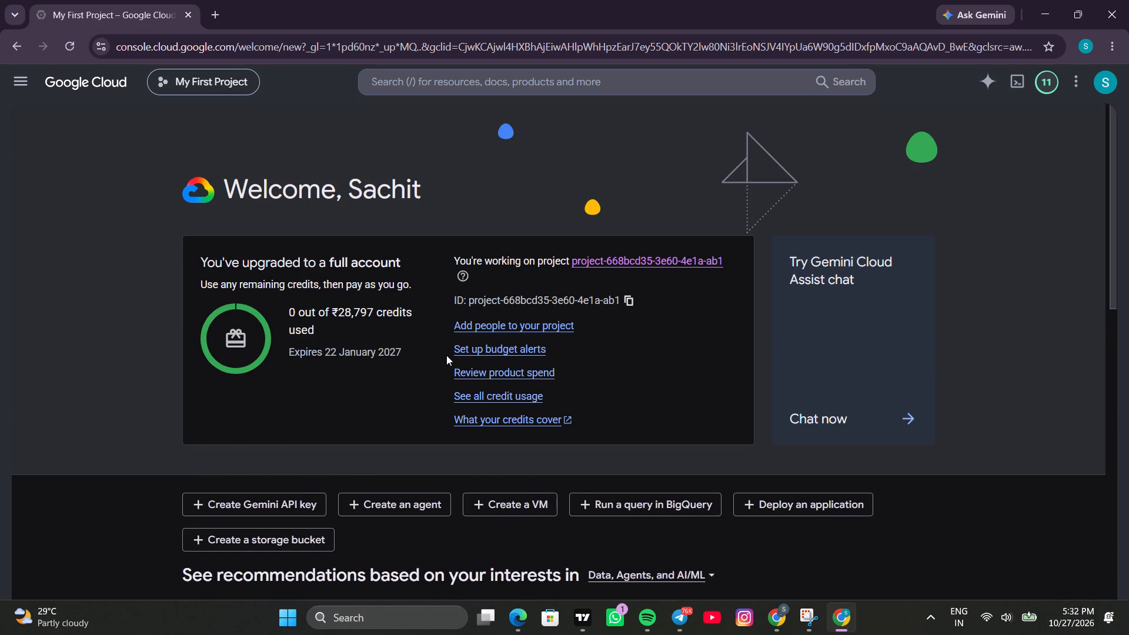
Open the account management page of the billing account linked to My First Project.
click(9, 85)
click(95, 325)
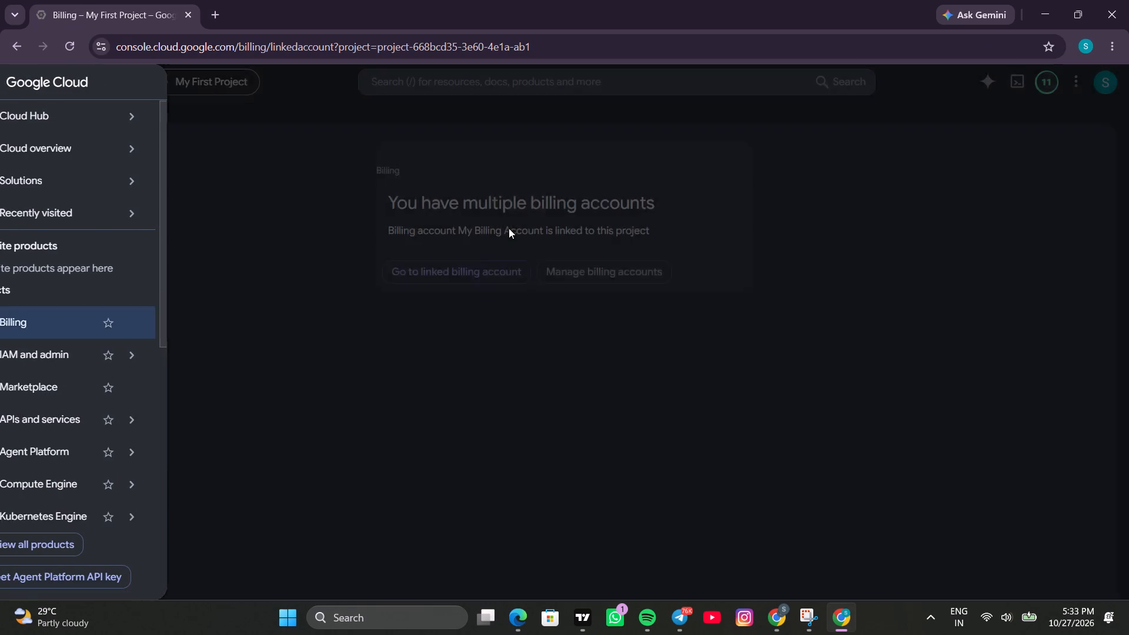
click(433, 269)
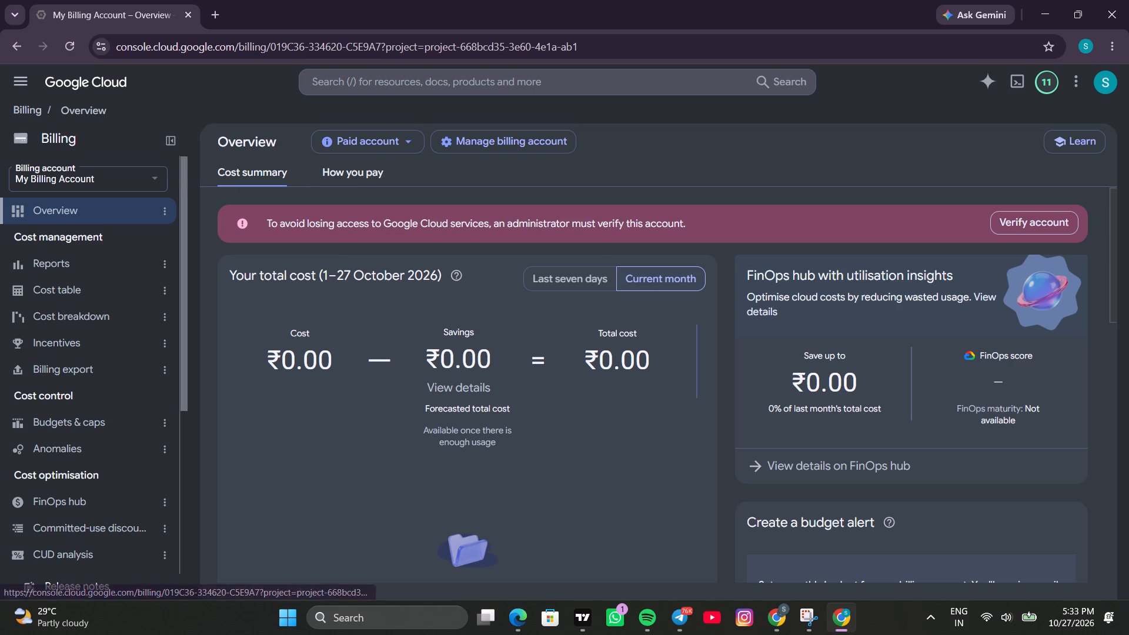
click(469, 135)
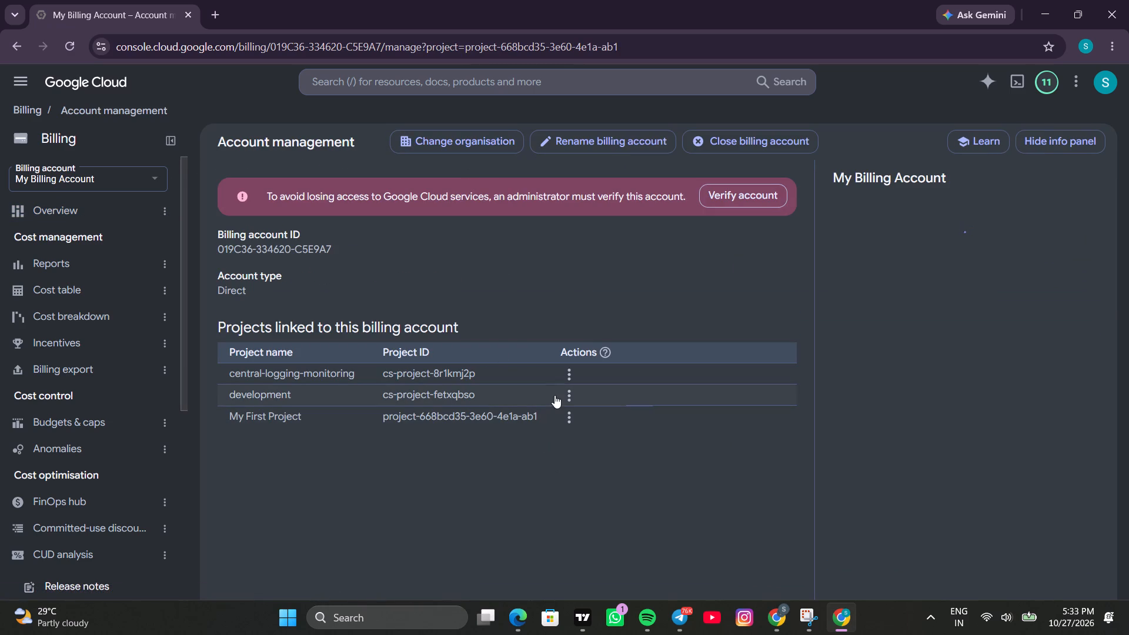
Try to disable billing for the development project linked to My Billing Account.
click(566, 395)
click(594, 422)
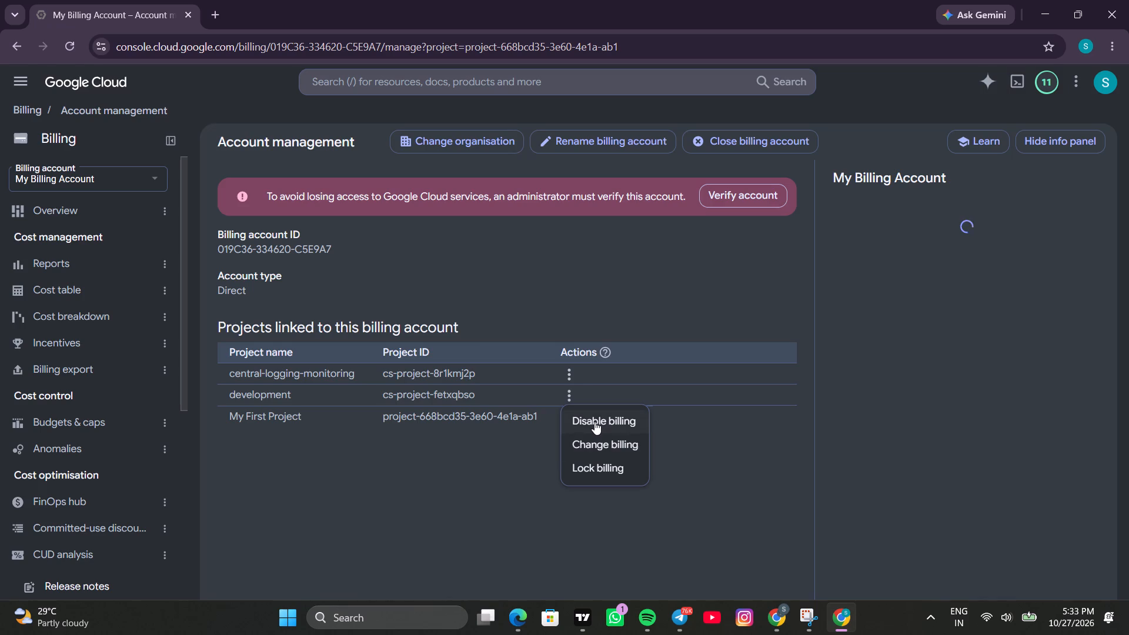
click(713, 396)
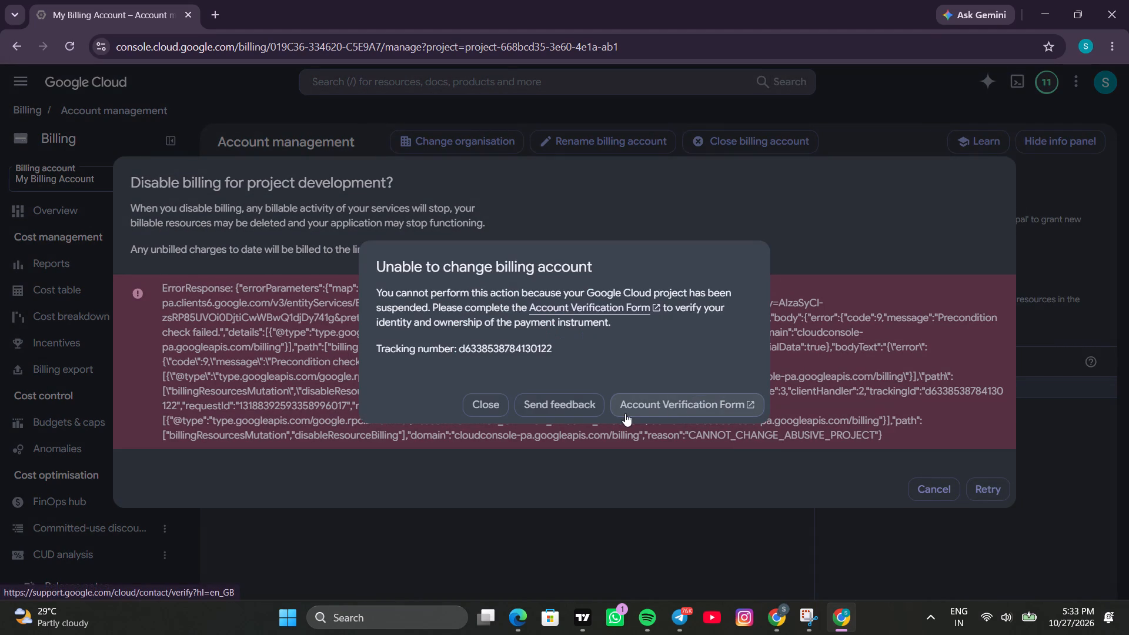
Open the Account Verification Form for the suspended Google Cloud project.
click(625, 413)
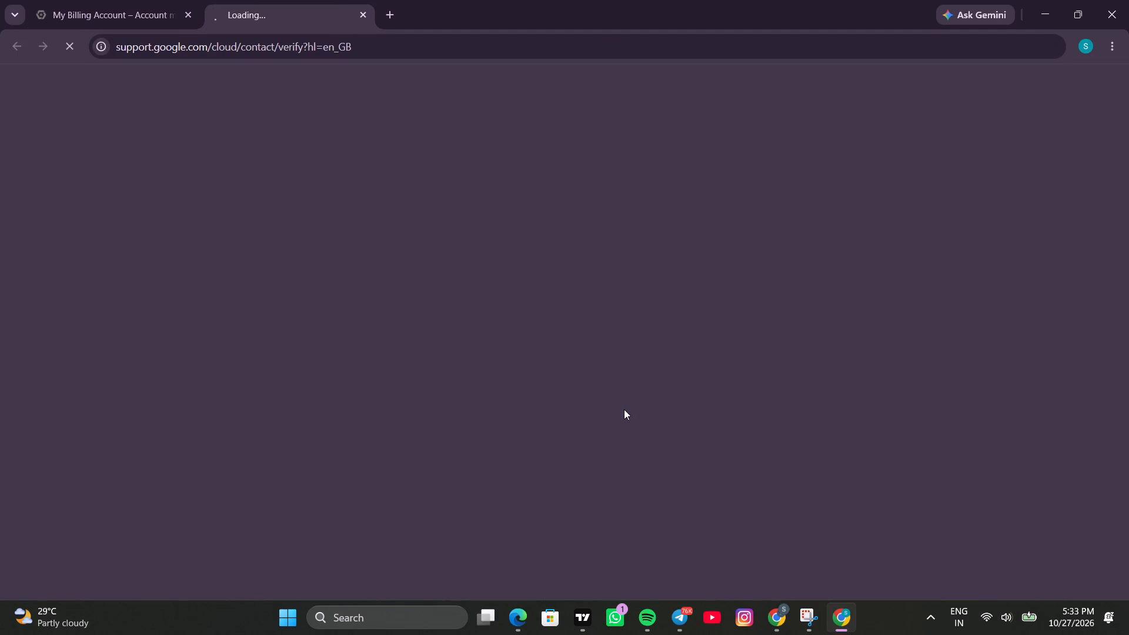
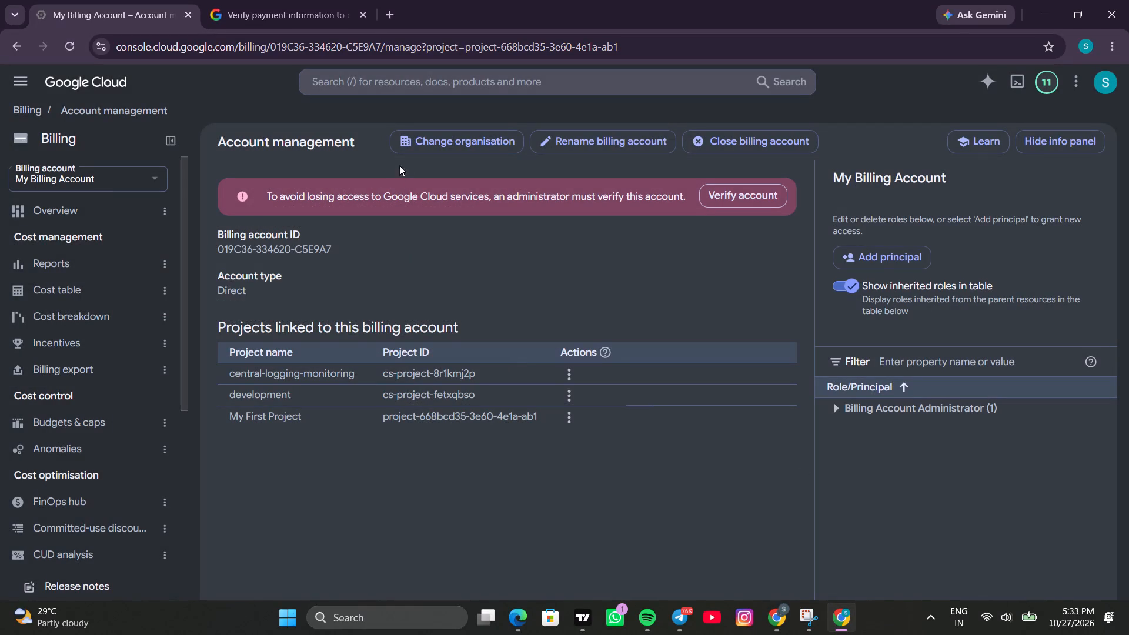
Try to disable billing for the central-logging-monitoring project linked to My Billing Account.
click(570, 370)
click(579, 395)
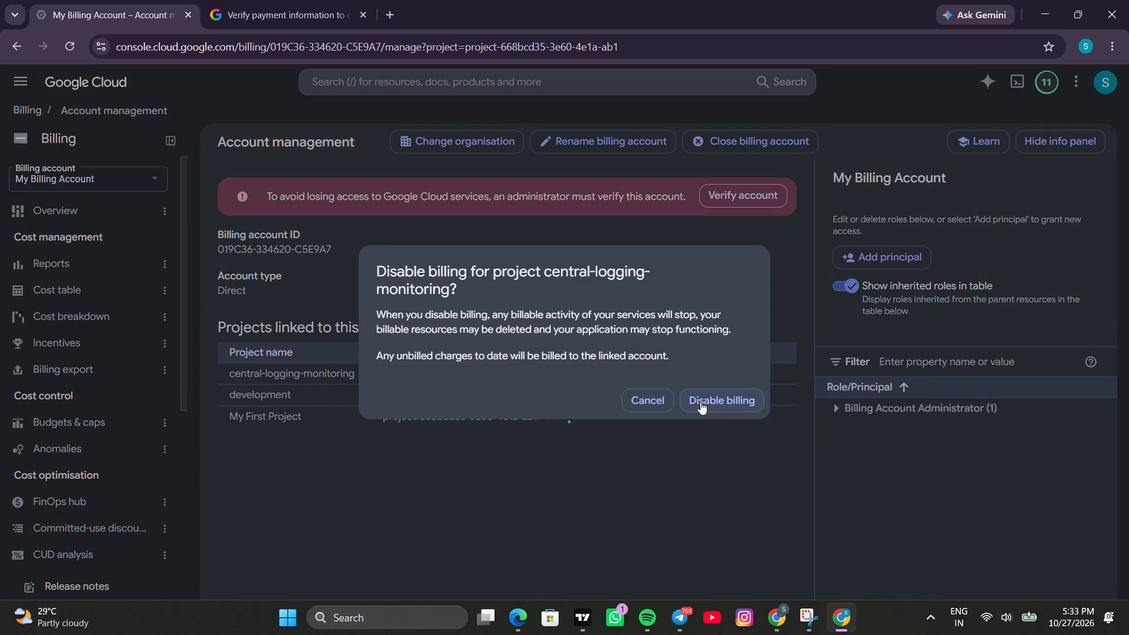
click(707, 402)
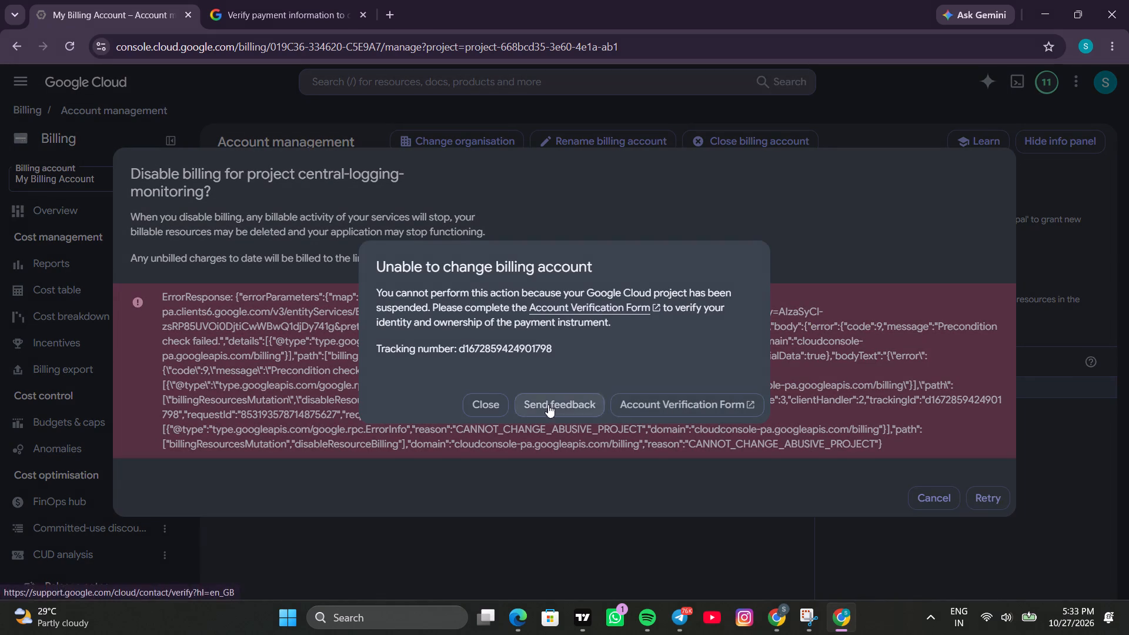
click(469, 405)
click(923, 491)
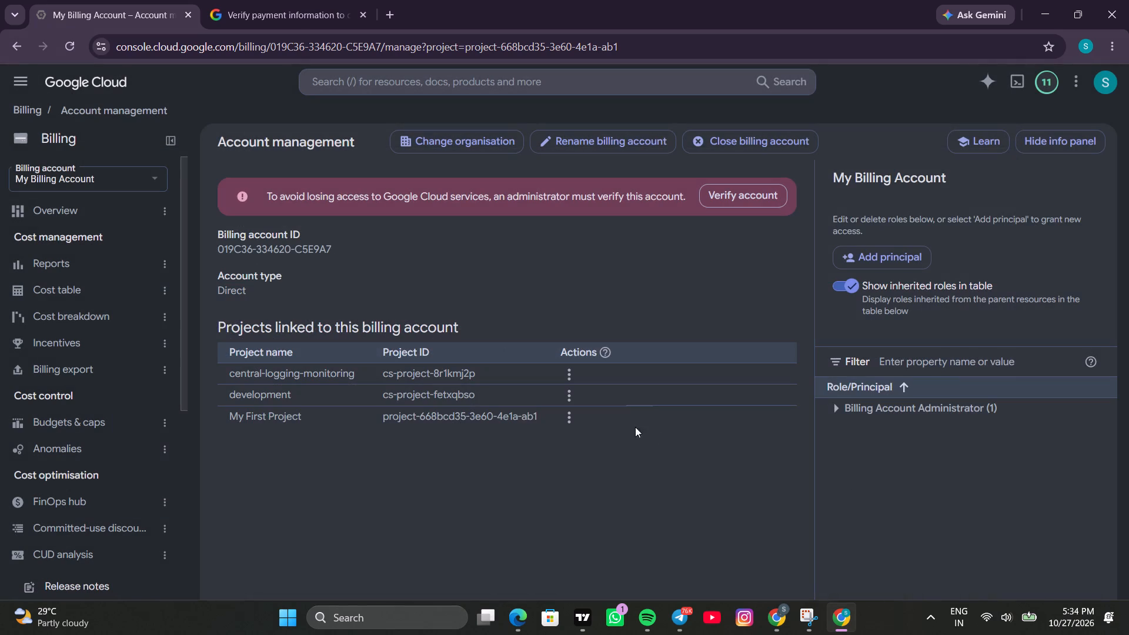
Disable billing for My First Project, linked to My Billing Account.
click(576, 410)
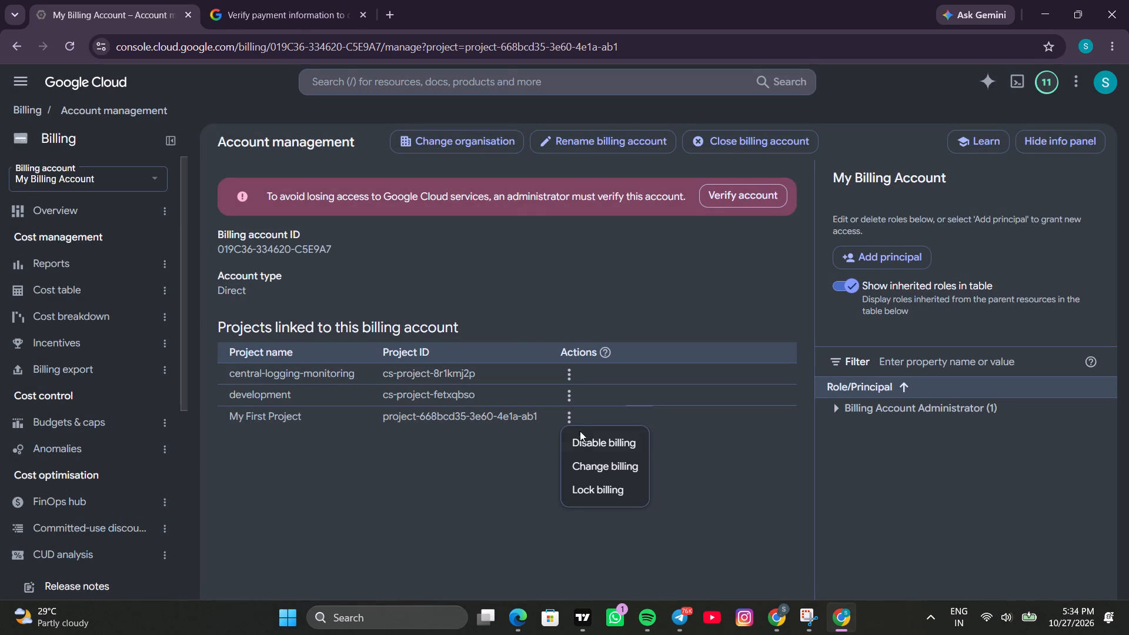
click(580, 436)
click(750, 392)
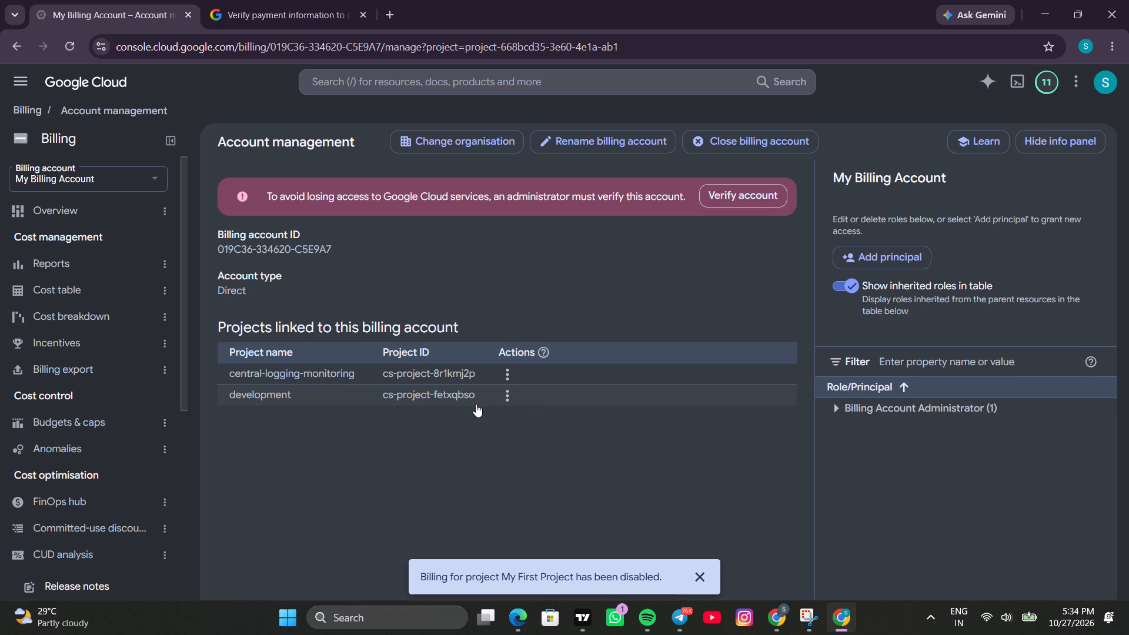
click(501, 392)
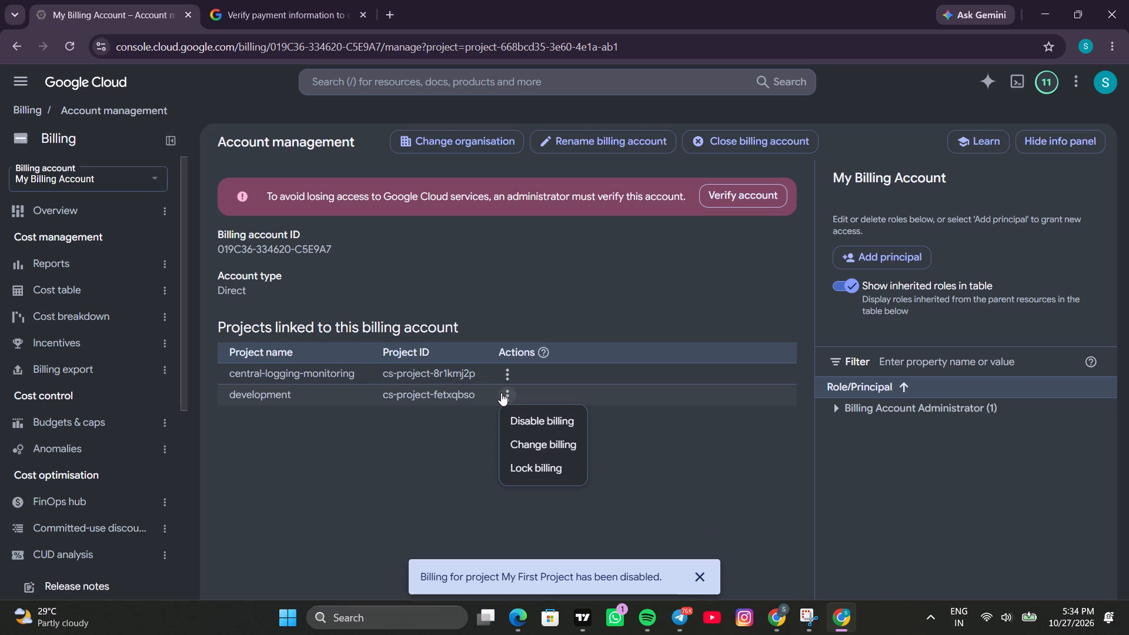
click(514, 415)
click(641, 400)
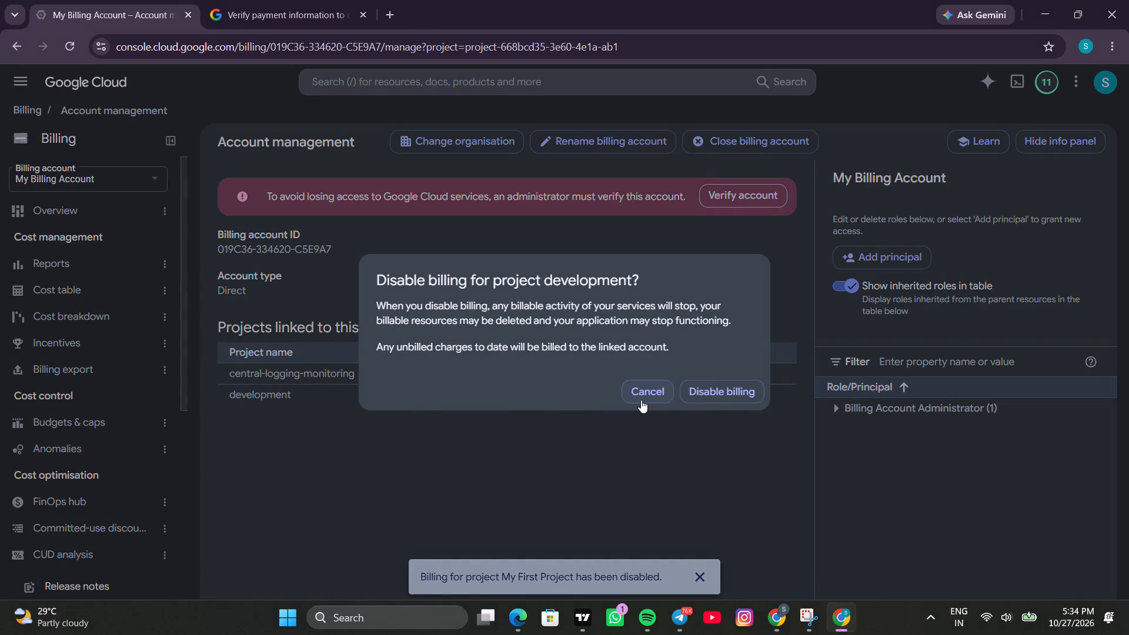
Lock the billing link between the development project and My Billing Account.
click(506, 395)
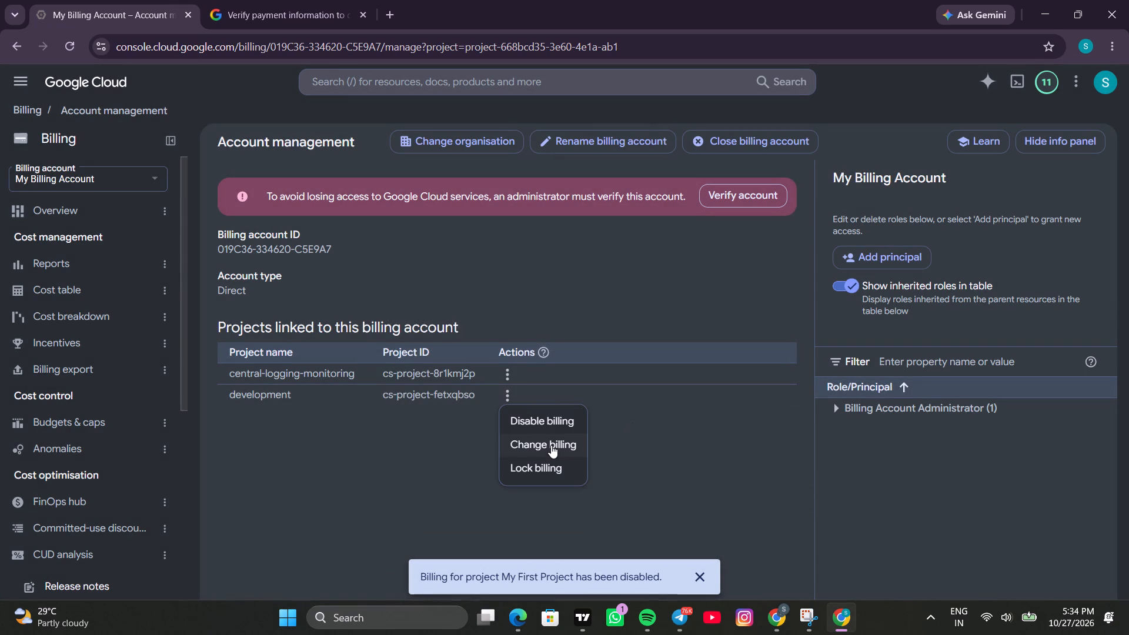
click(548, 462)
click(743, 383)
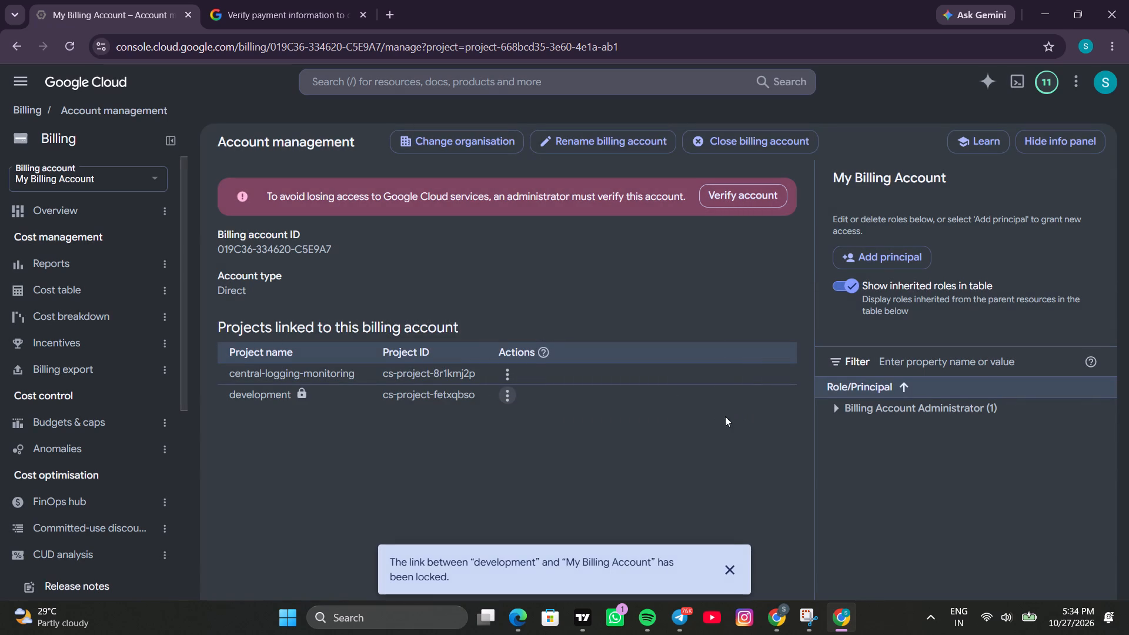
click(523, 631)
click(129, 166)
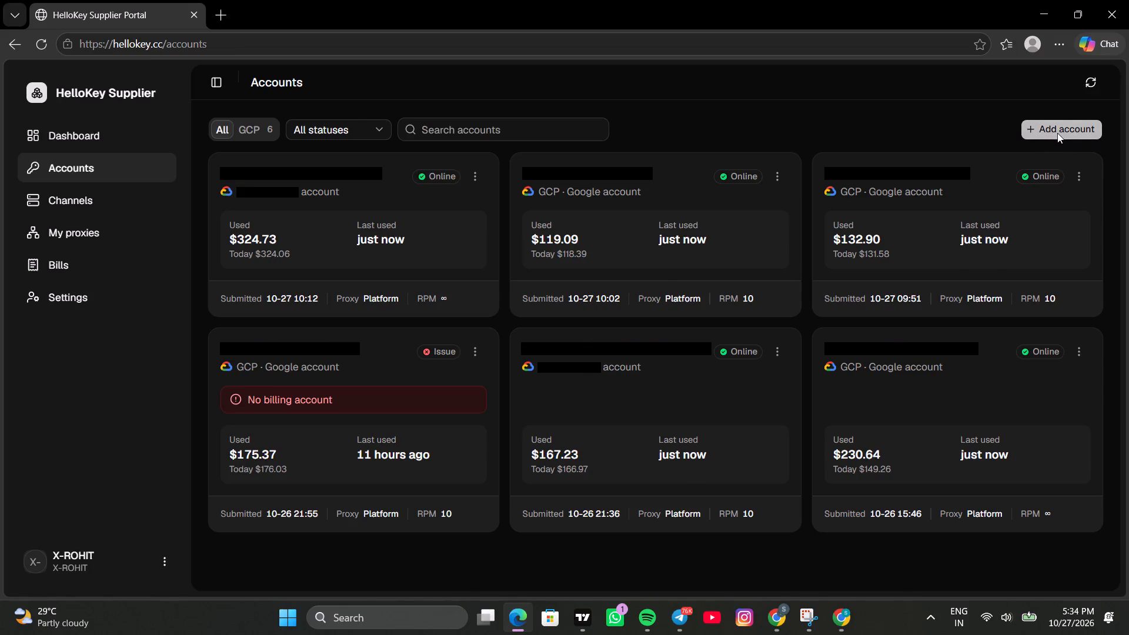
click(1057, 133)
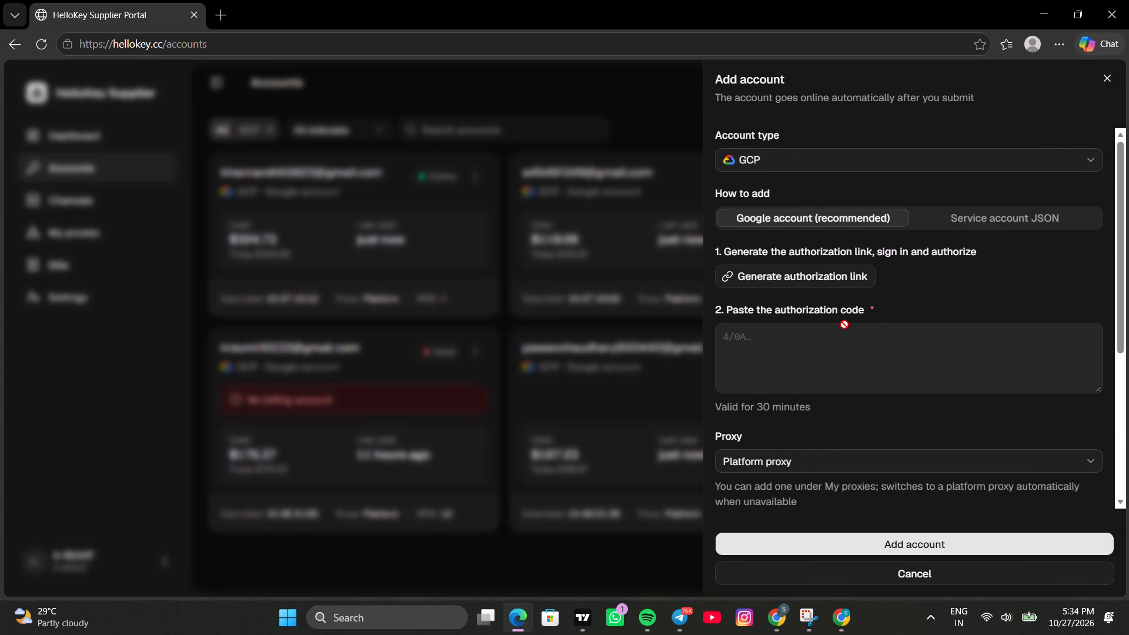
click(834, 273)
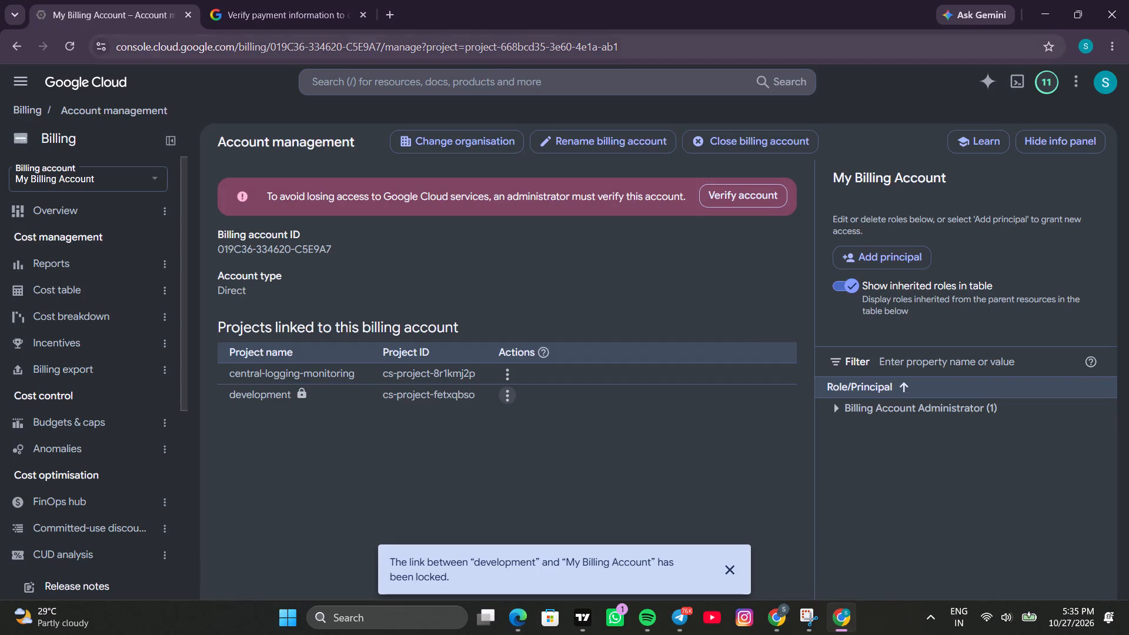
click(475, 44)
right_click(475, 44)
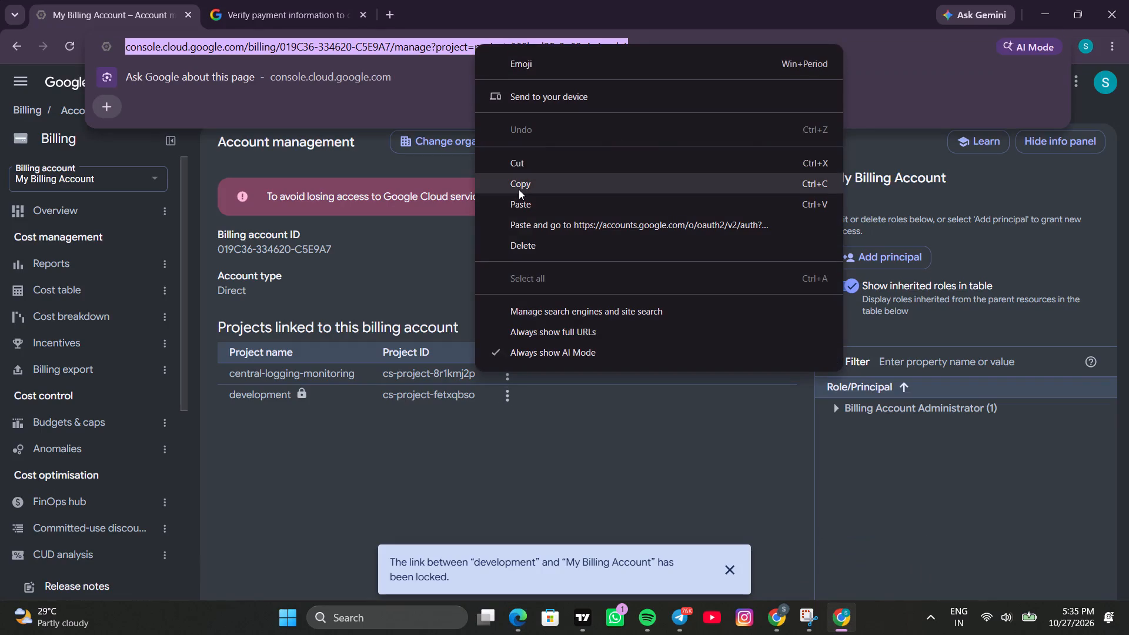
click(519, 198)
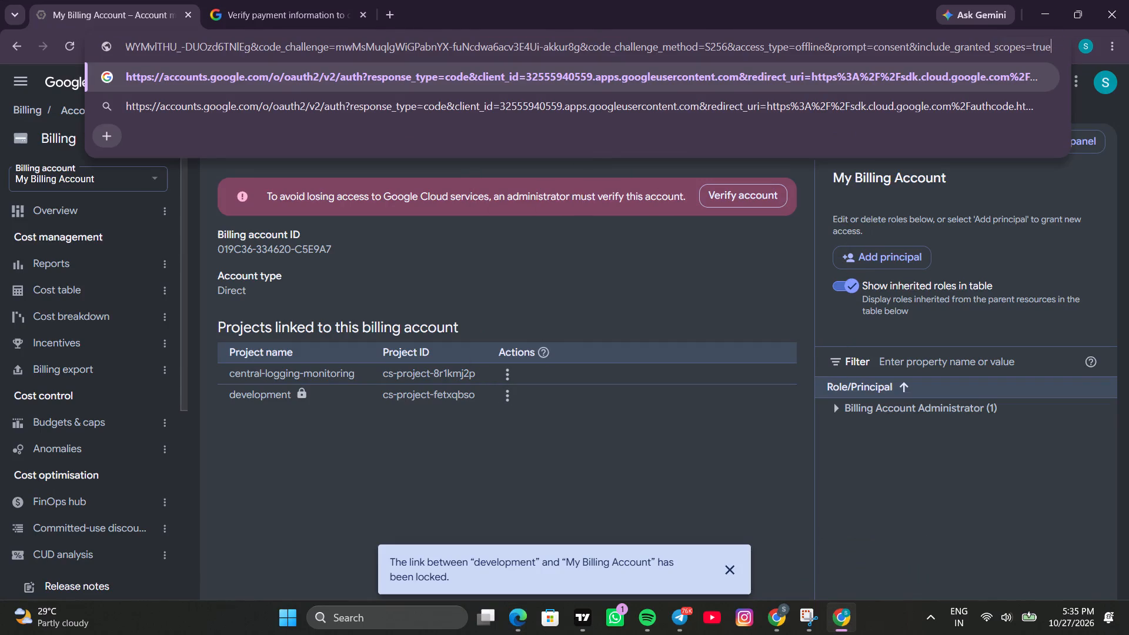
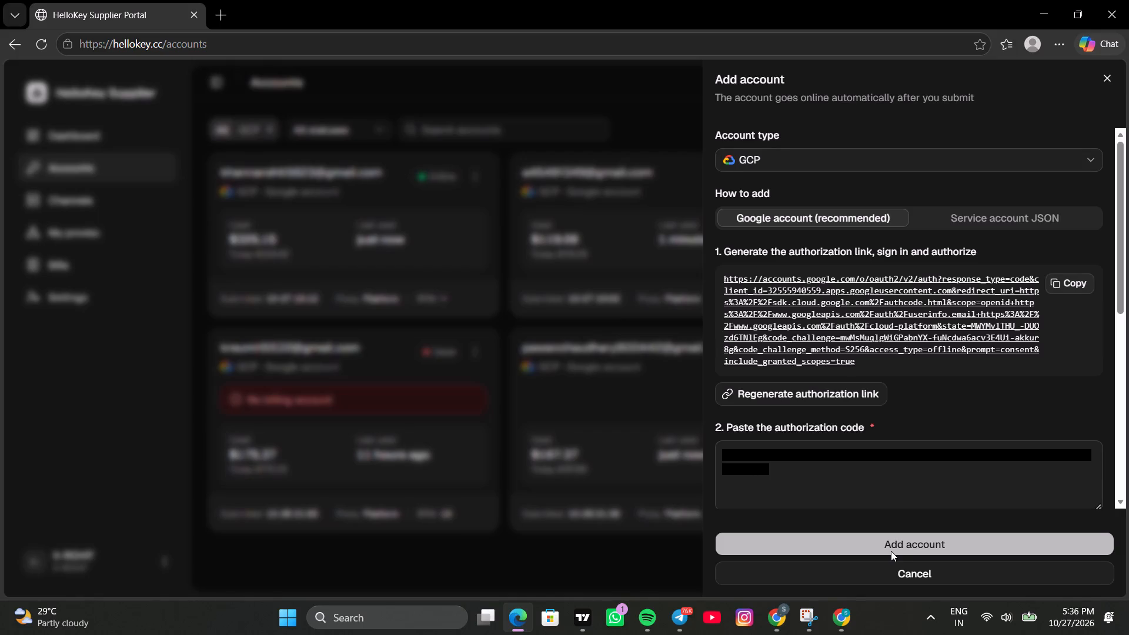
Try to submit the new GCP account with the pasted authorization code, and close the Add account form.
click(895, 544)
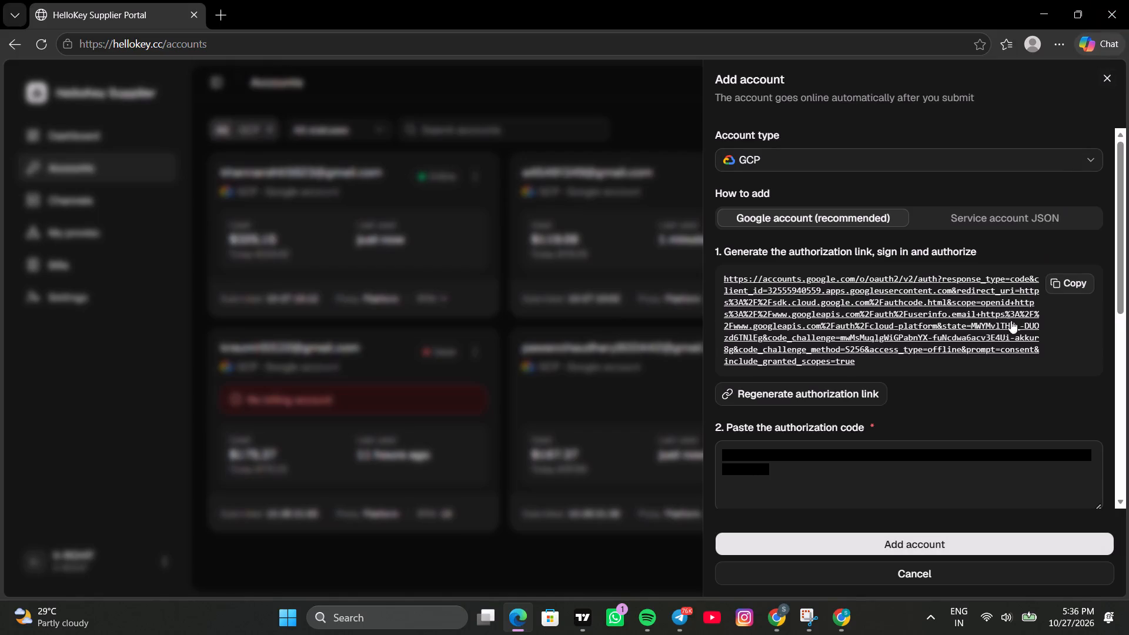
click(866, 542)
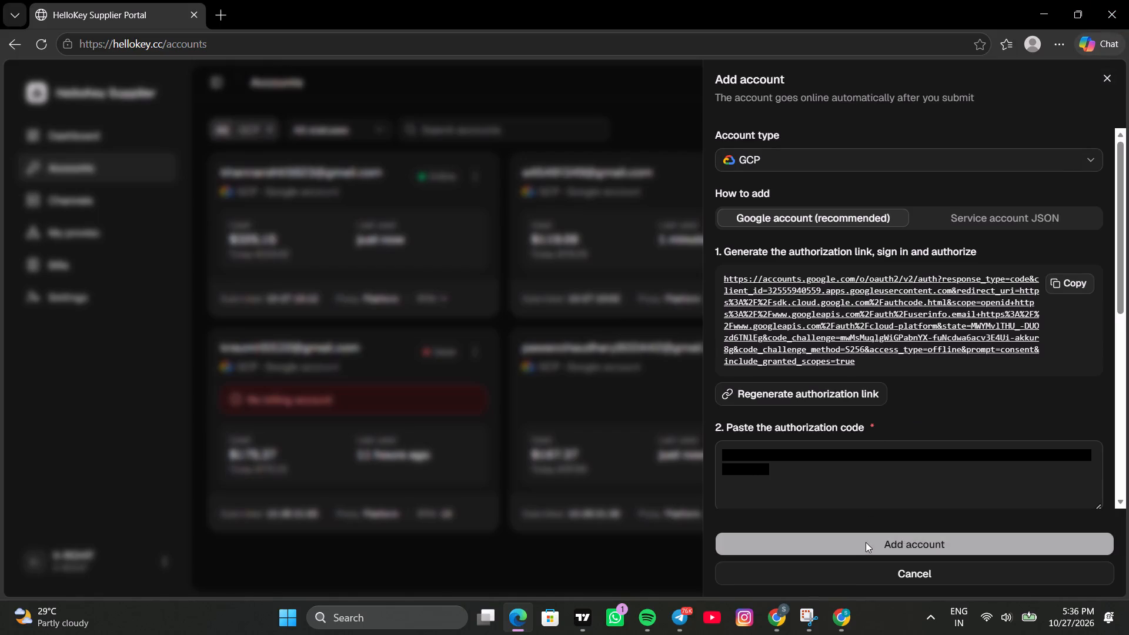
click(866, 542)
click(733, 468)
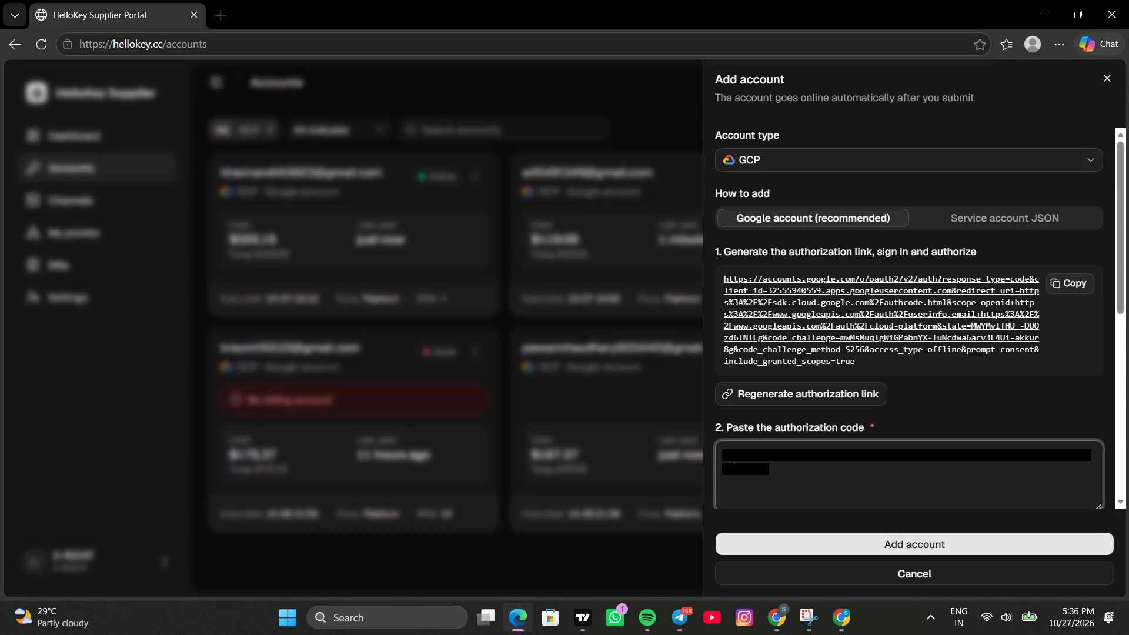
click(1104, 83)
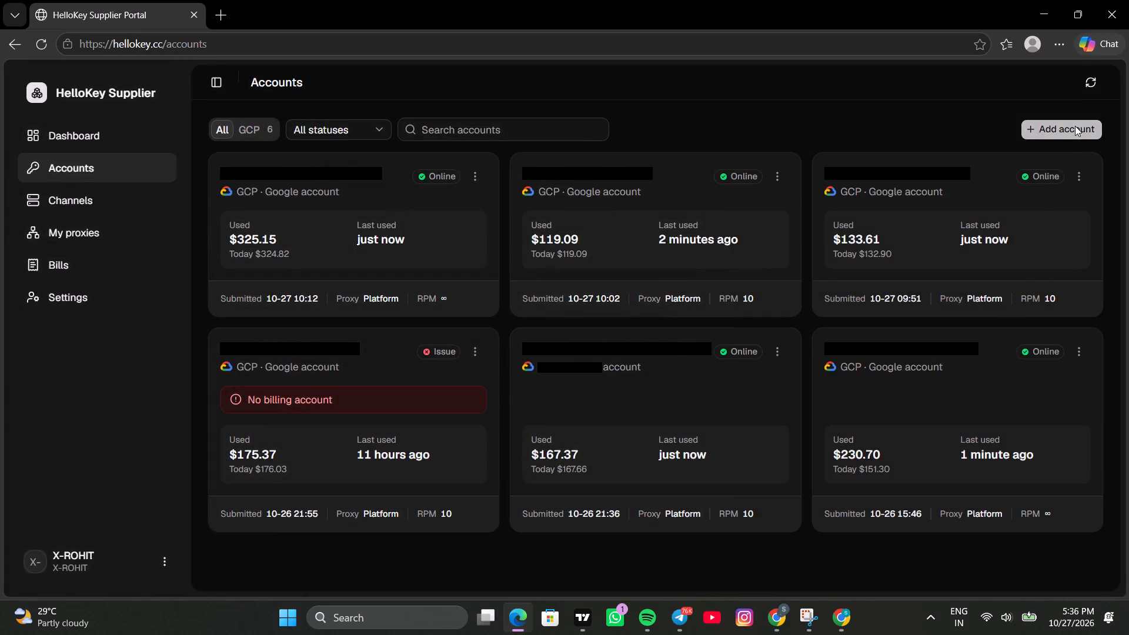
Refresh the accounts list and capture a rectangular screenshot of the HelloKey Accounts page, including the sidebar and all account cards.
click(1085, 89)
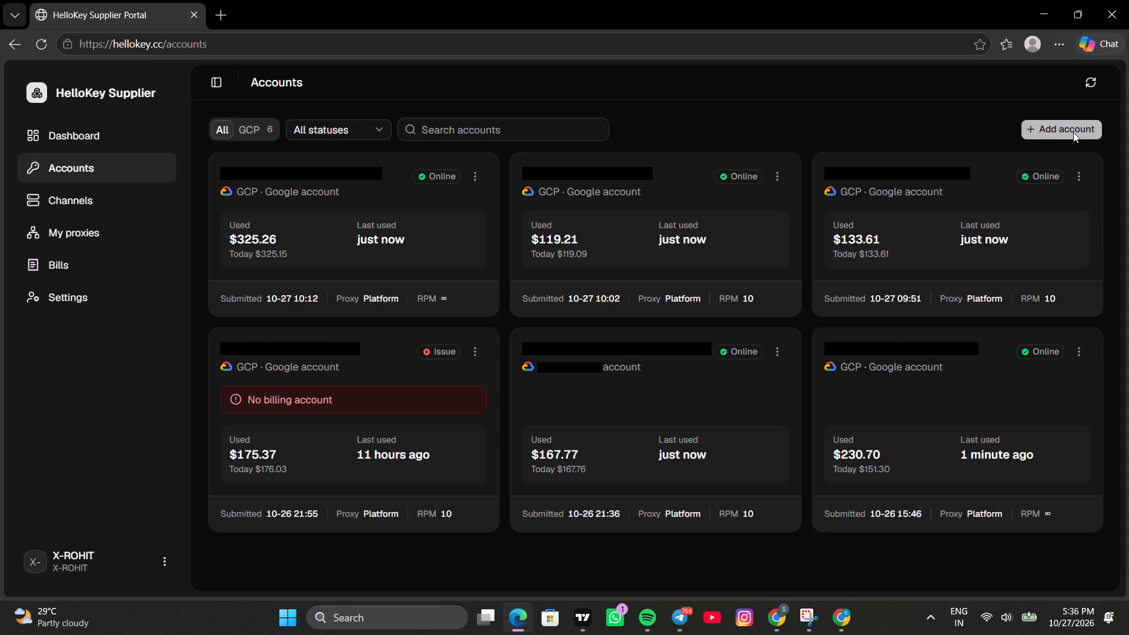
key(Print)
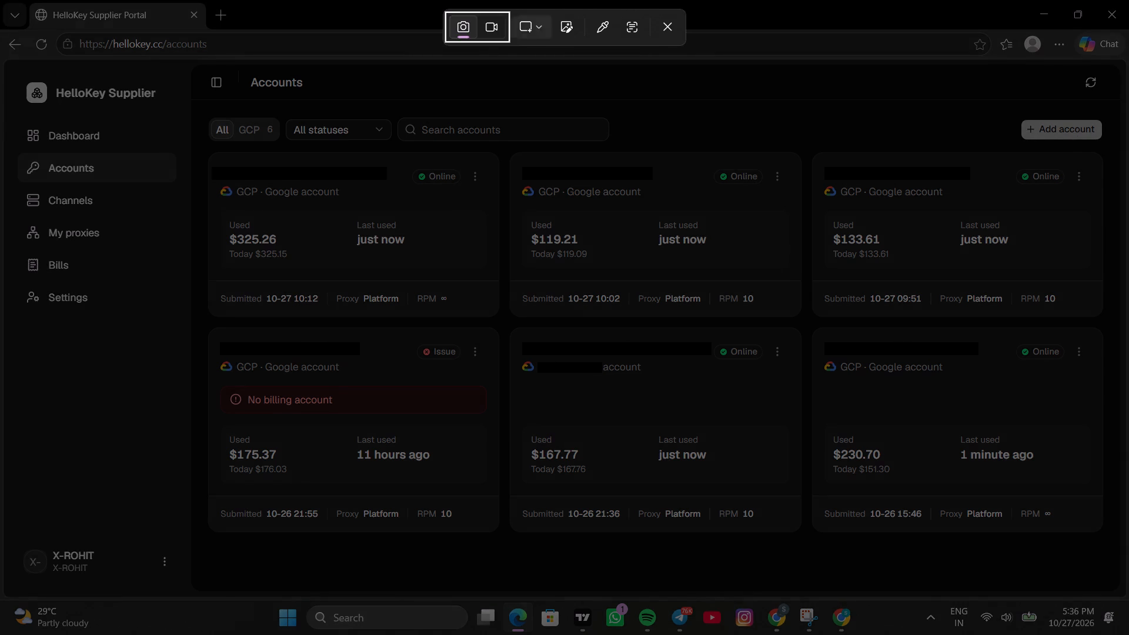
drag(6, 63, 1081, 555)
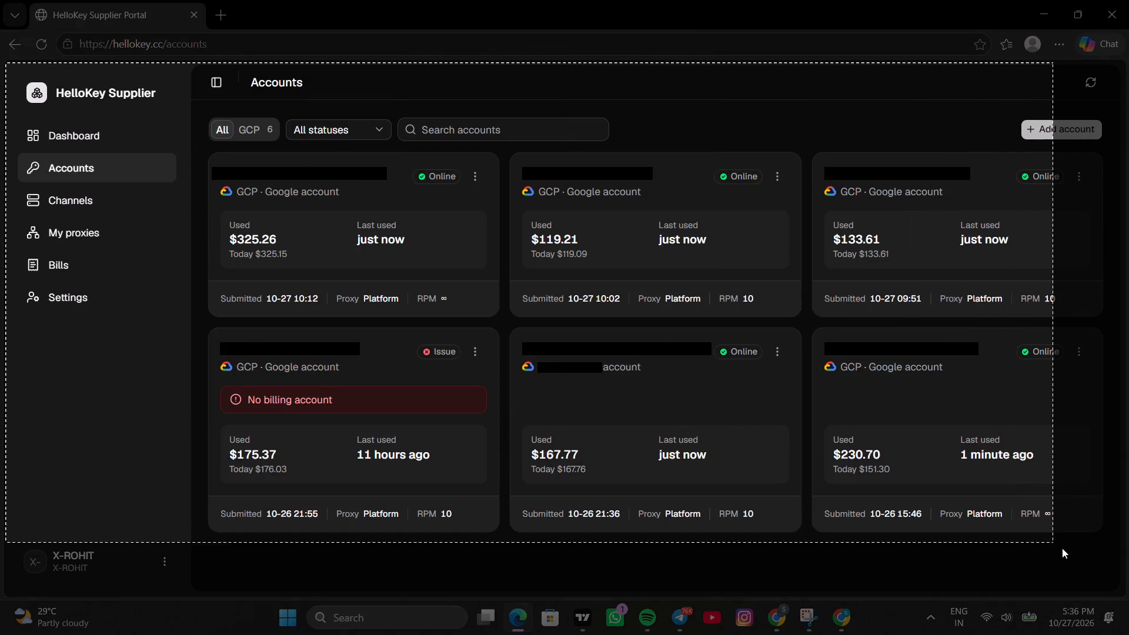
drag(1081, 555, 1123, 564)
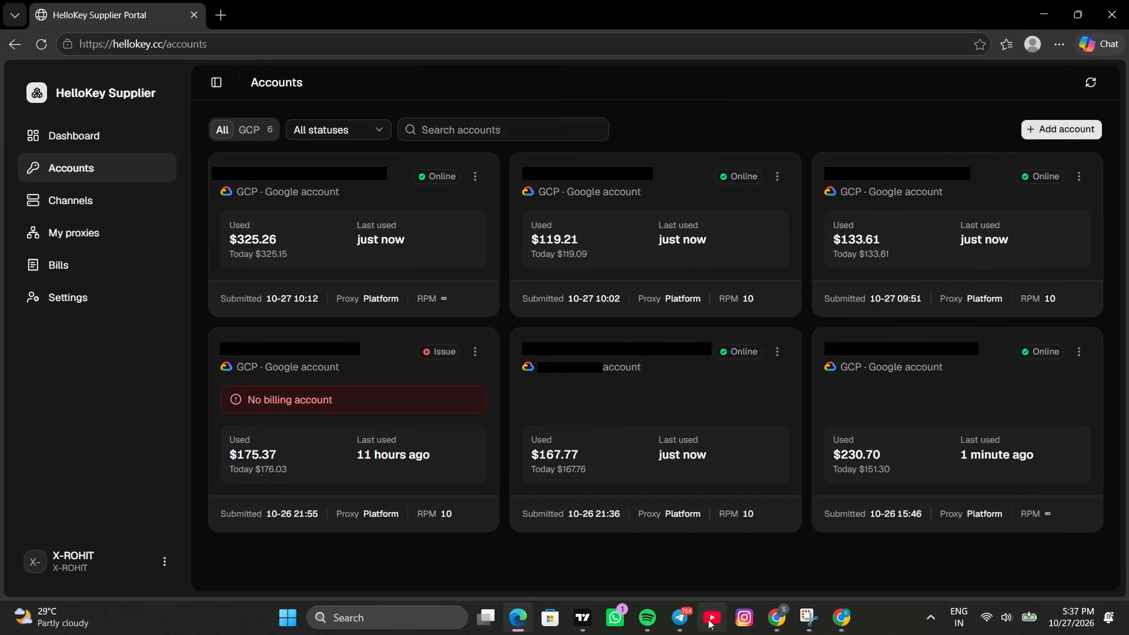
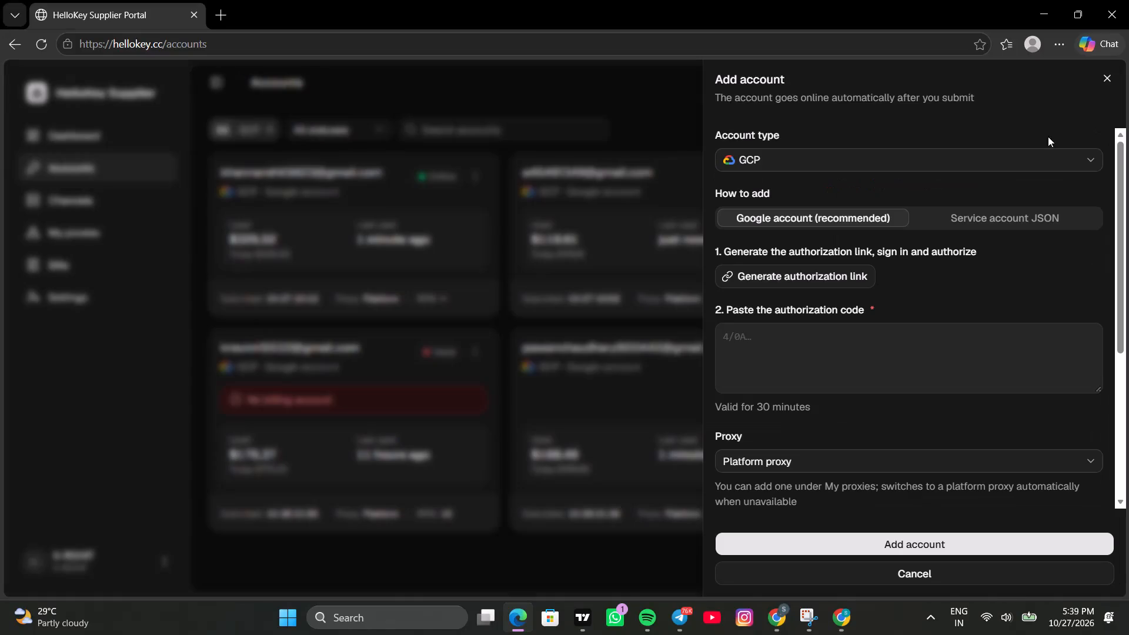
Generate a Google authorization link for adding another GCP account through the Google account method.
click(815, 275)
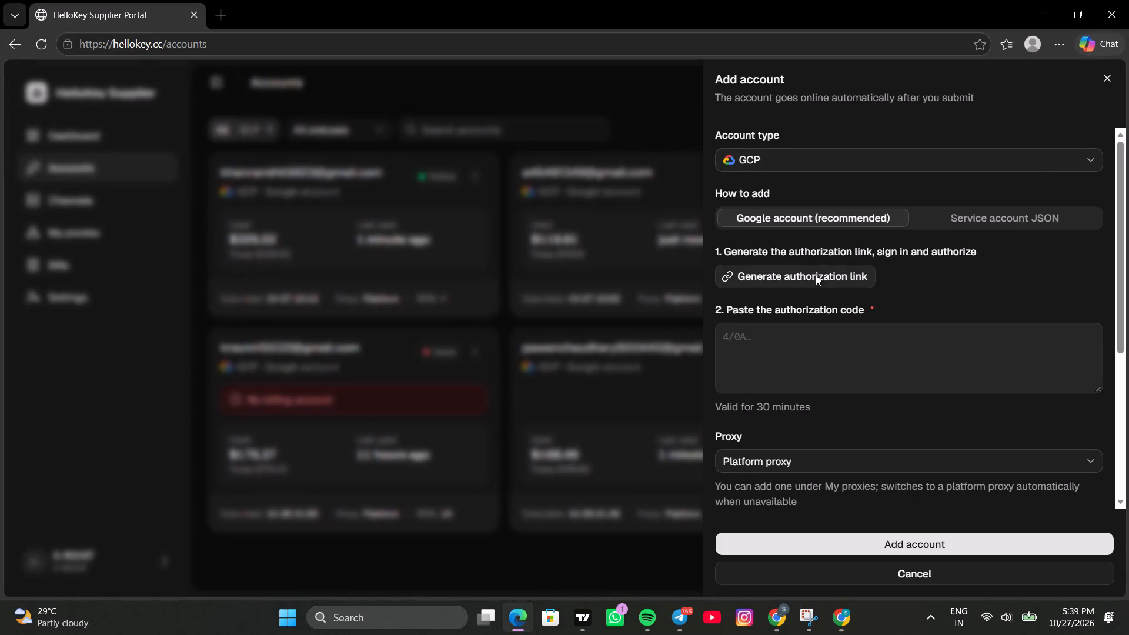
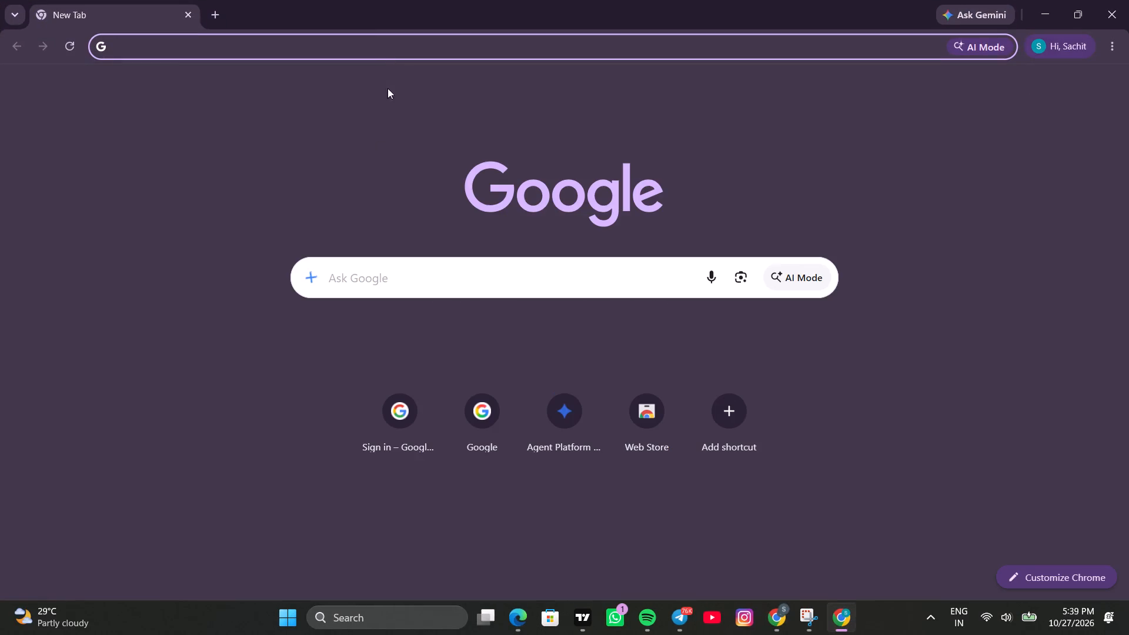
Search Google for gcloud, open the Google Cloud site from the results, and go to its console.
click(378, 274)
click(362, 312)
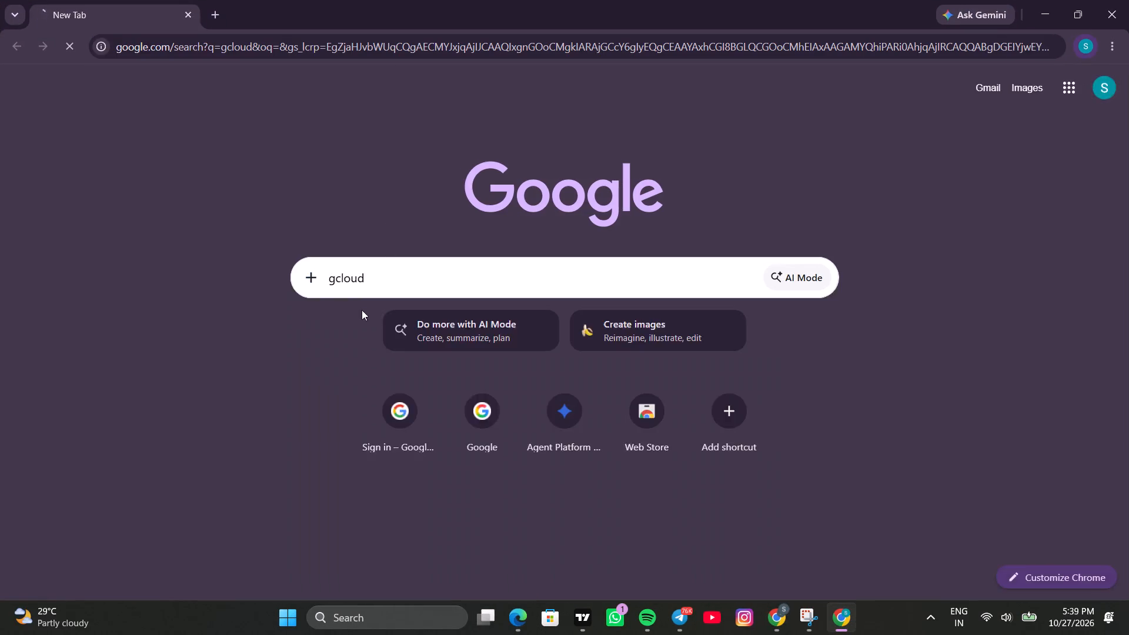
click(274, 272)
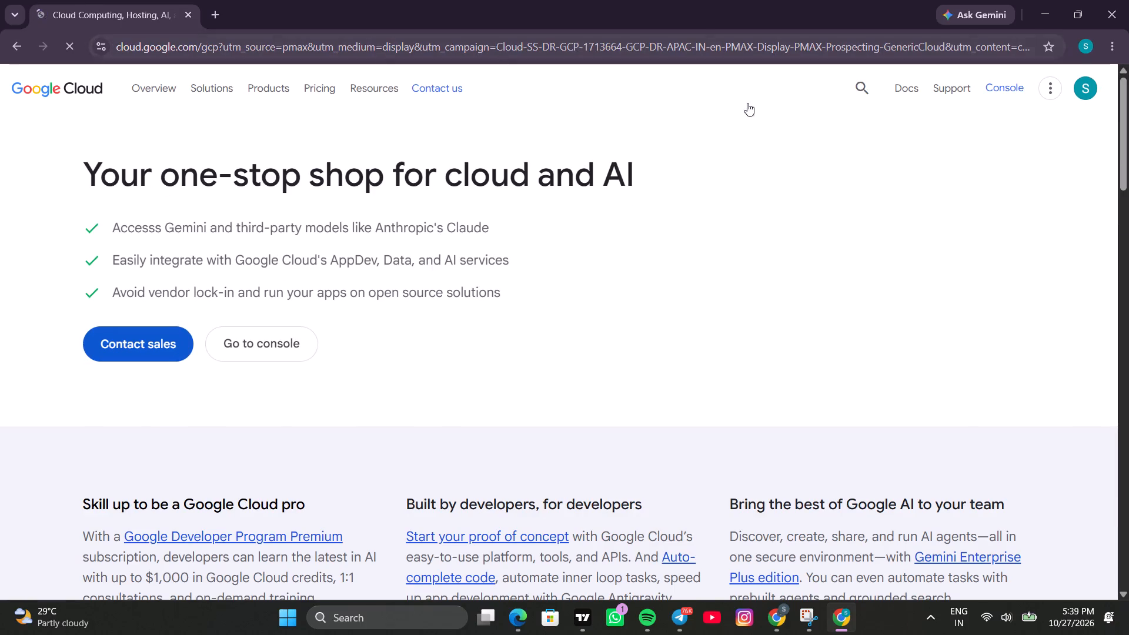
click(997, 91)
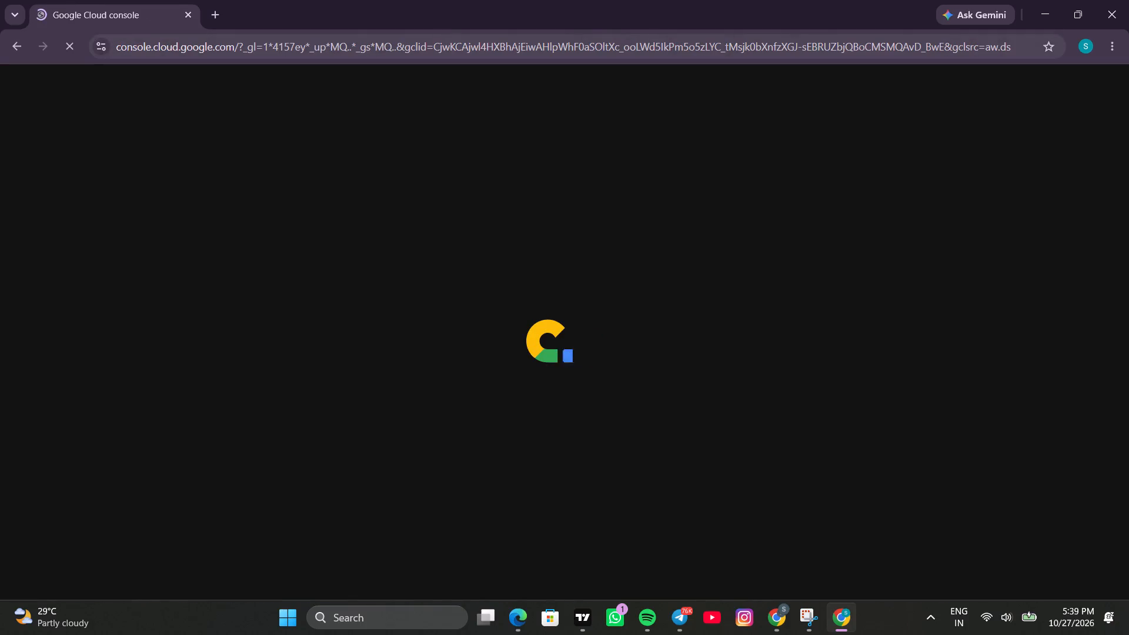
Open the copied Google authorization link in place of the Google Cloud console page.
click(467, 47)
right_click(467, 47)
click(508, 208)
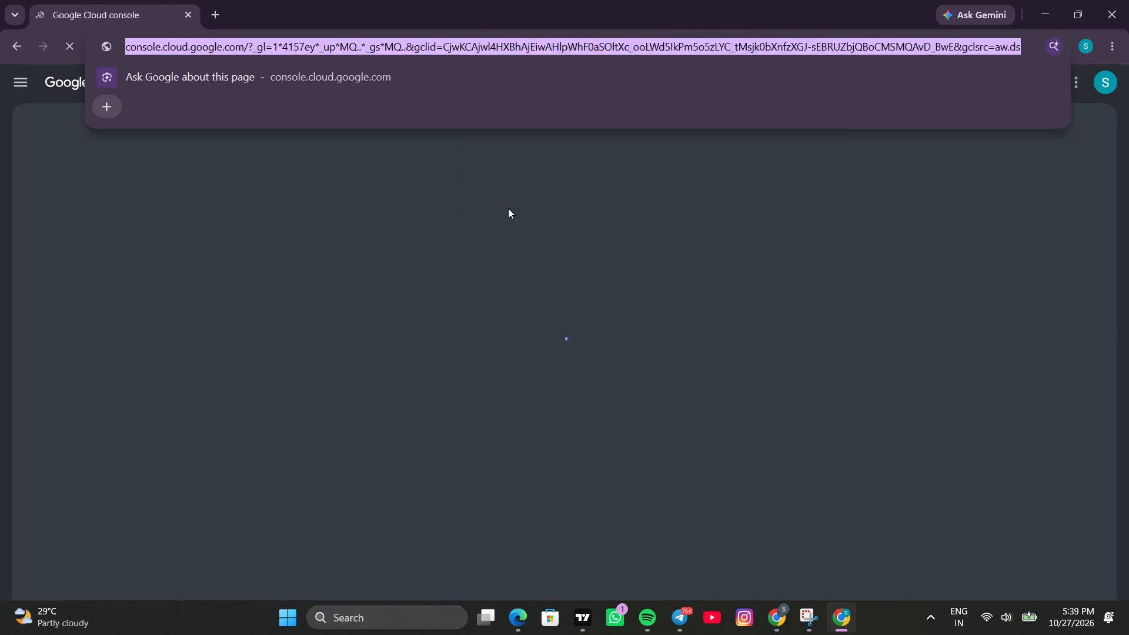
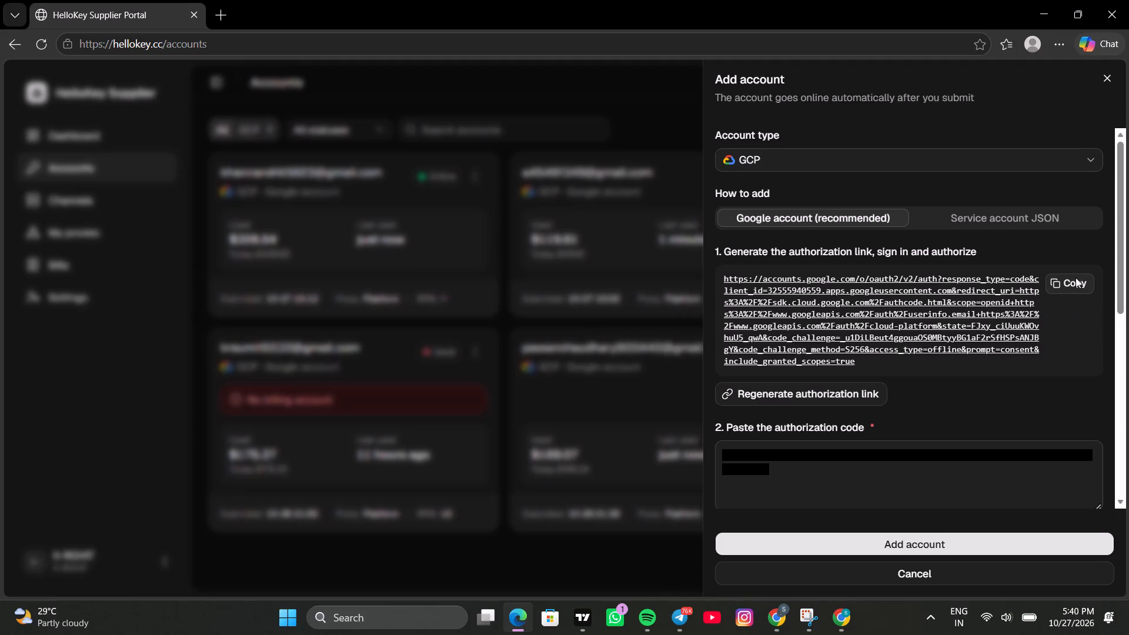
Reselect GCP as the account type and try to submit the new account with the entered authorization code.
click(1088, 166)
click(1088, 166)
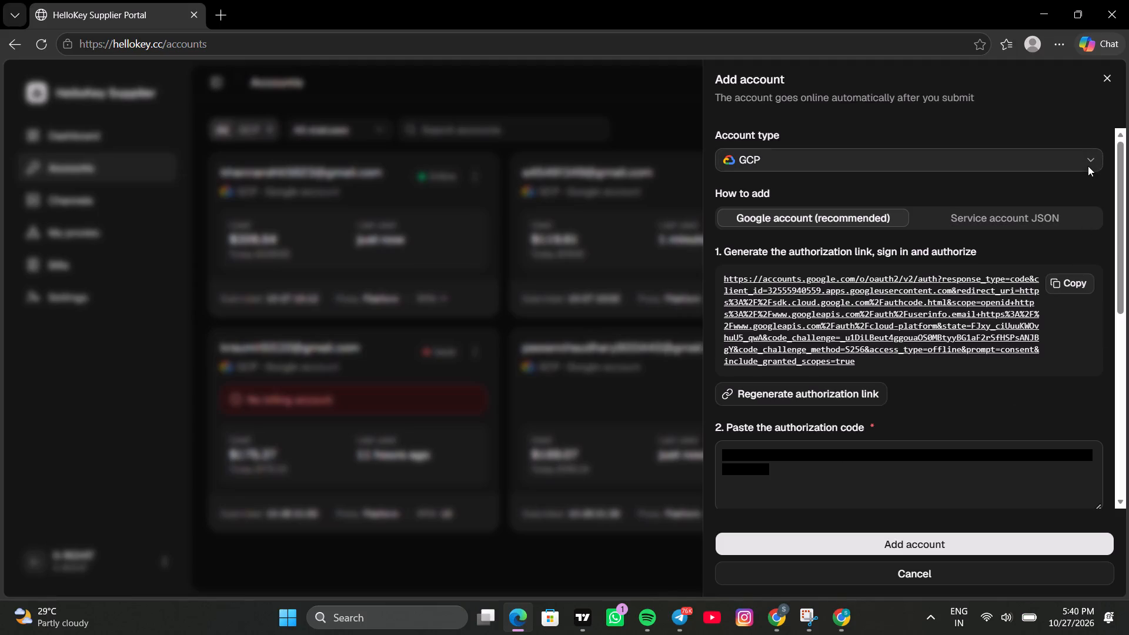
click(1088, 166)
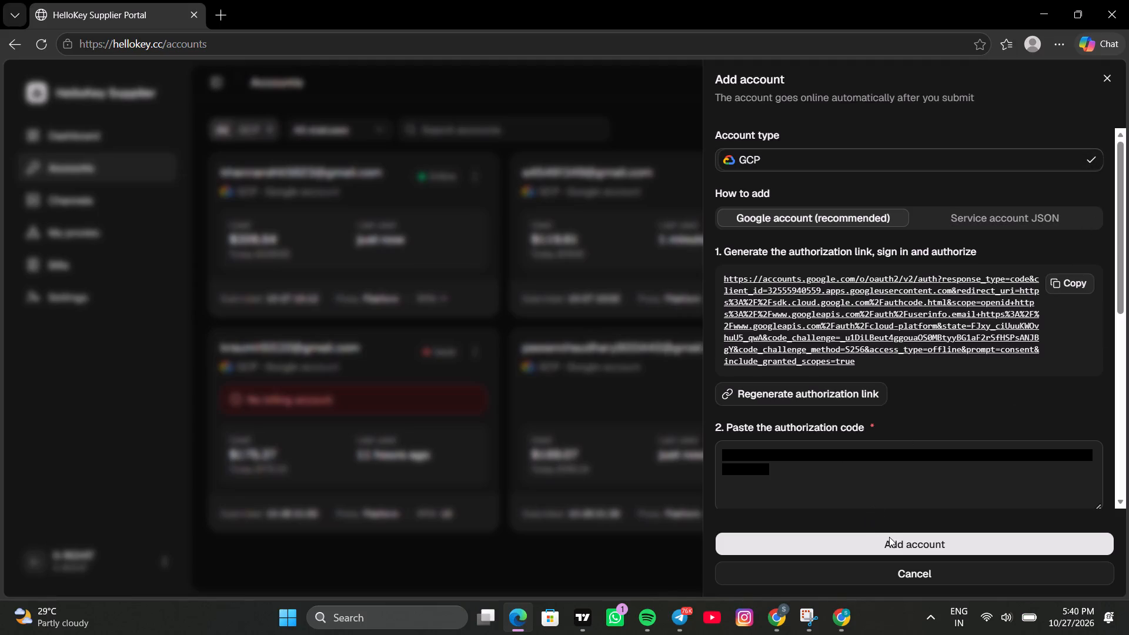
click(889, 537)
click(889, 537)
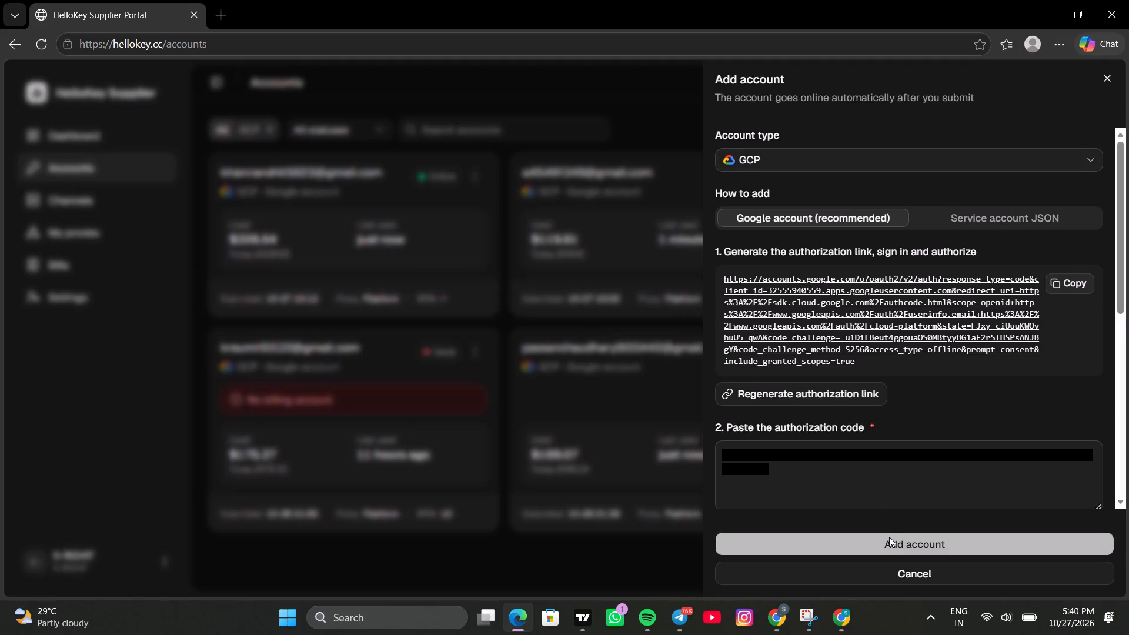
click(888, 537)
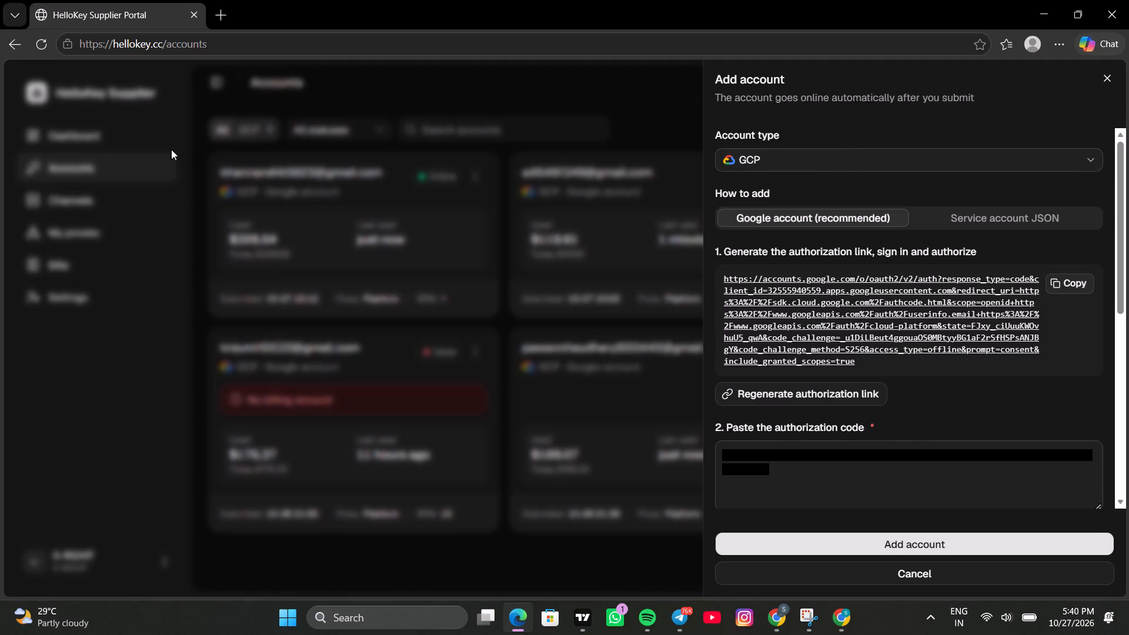
Reload the HelloKey accounts page, start adding a new GCP account, and generate a fresh Google authorization link.
click(36, 51)
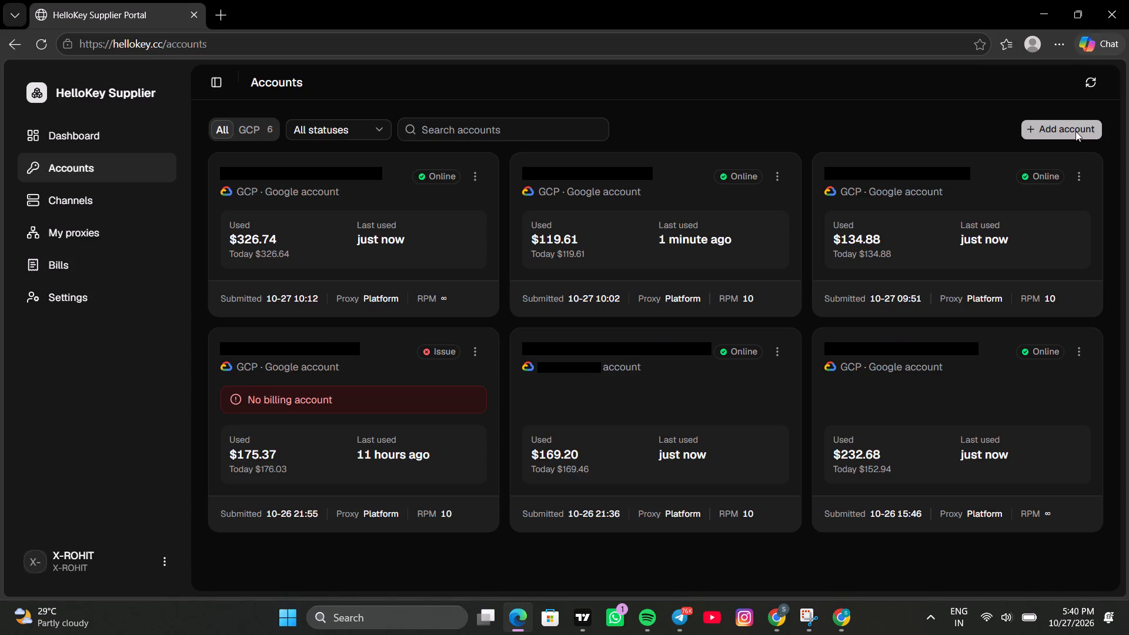
click(1075, 131)
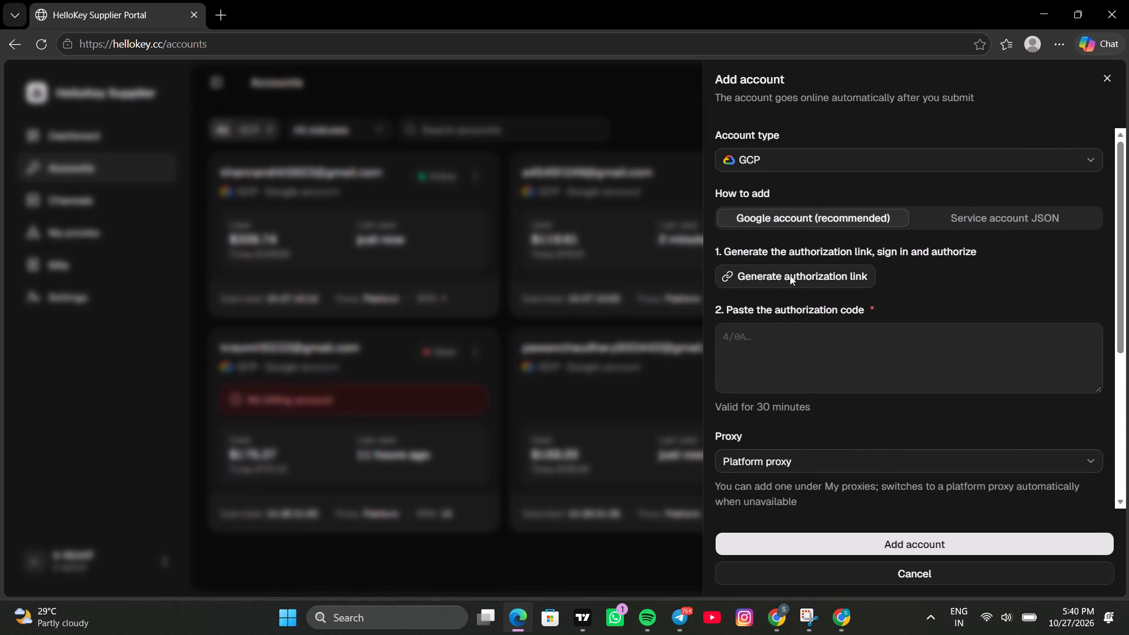
click(791, 272)
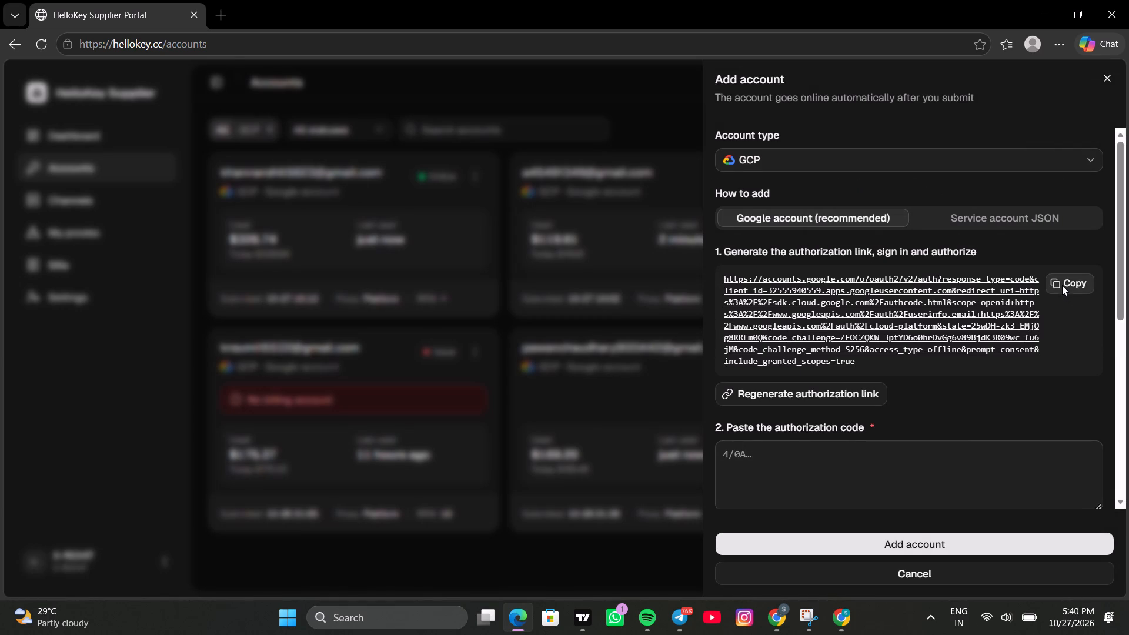
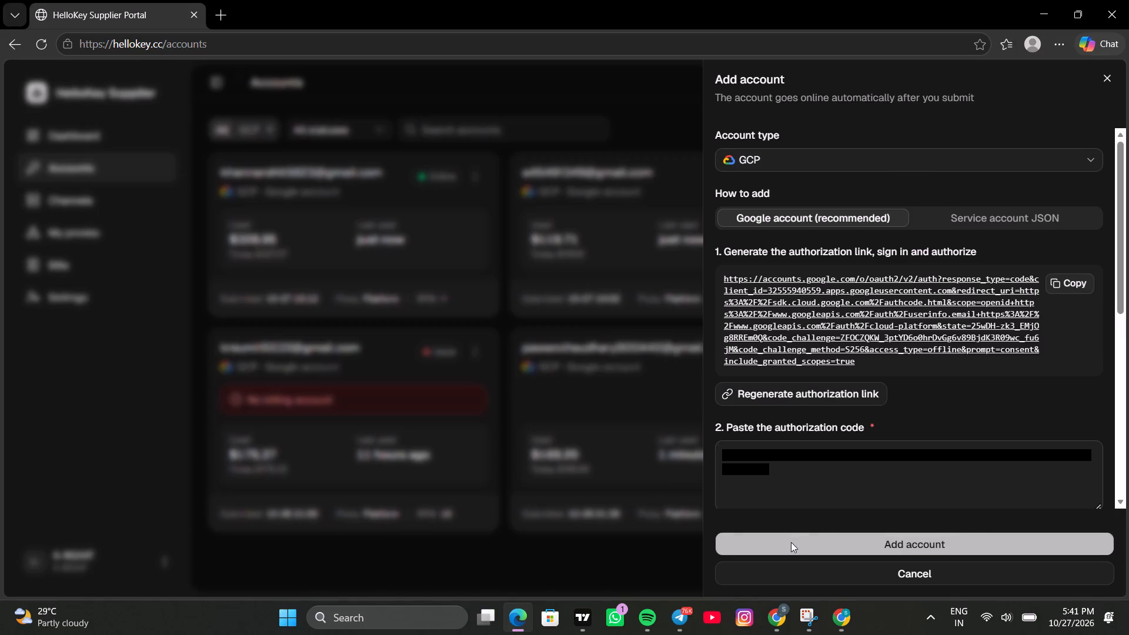
Submit the new GCP account with the authorization code already pasted in the form.
click(791, 542)
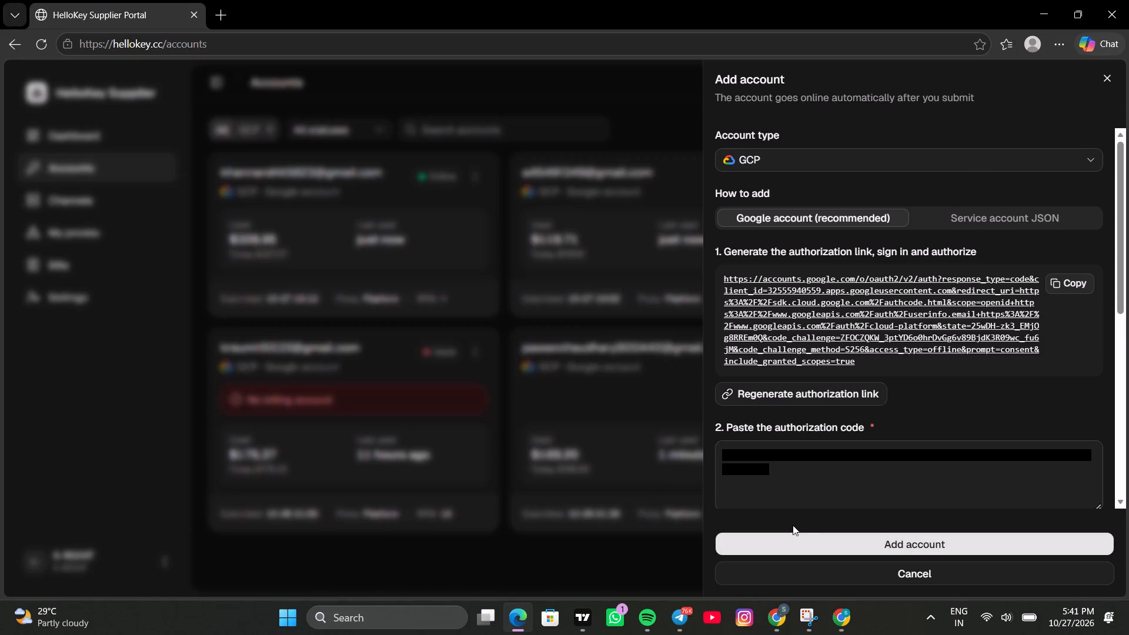
click(783, 537)
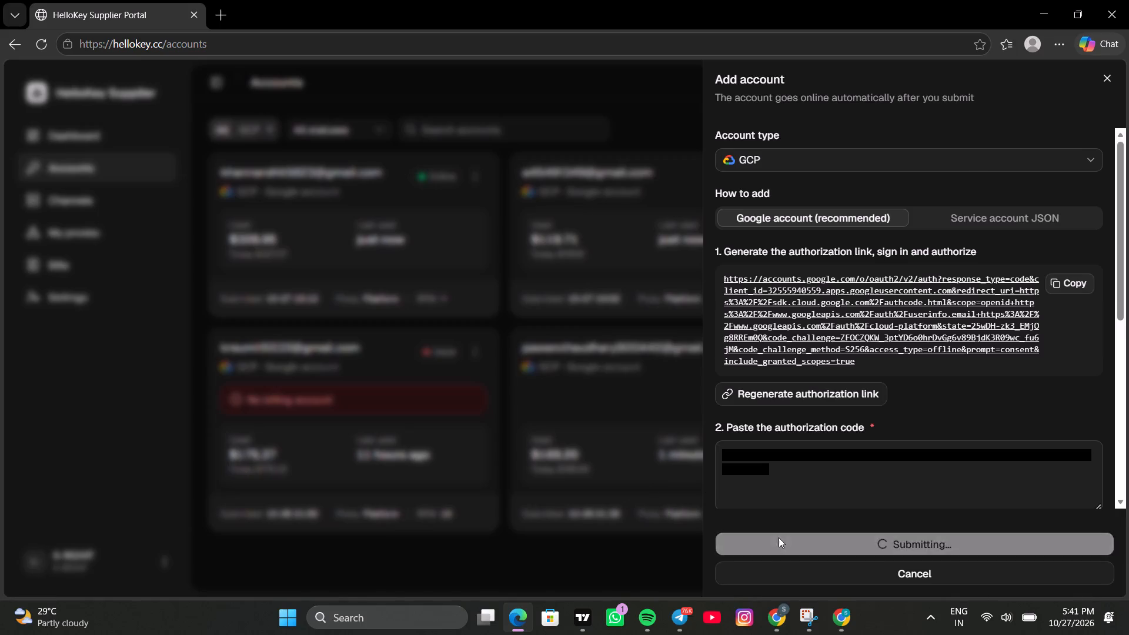
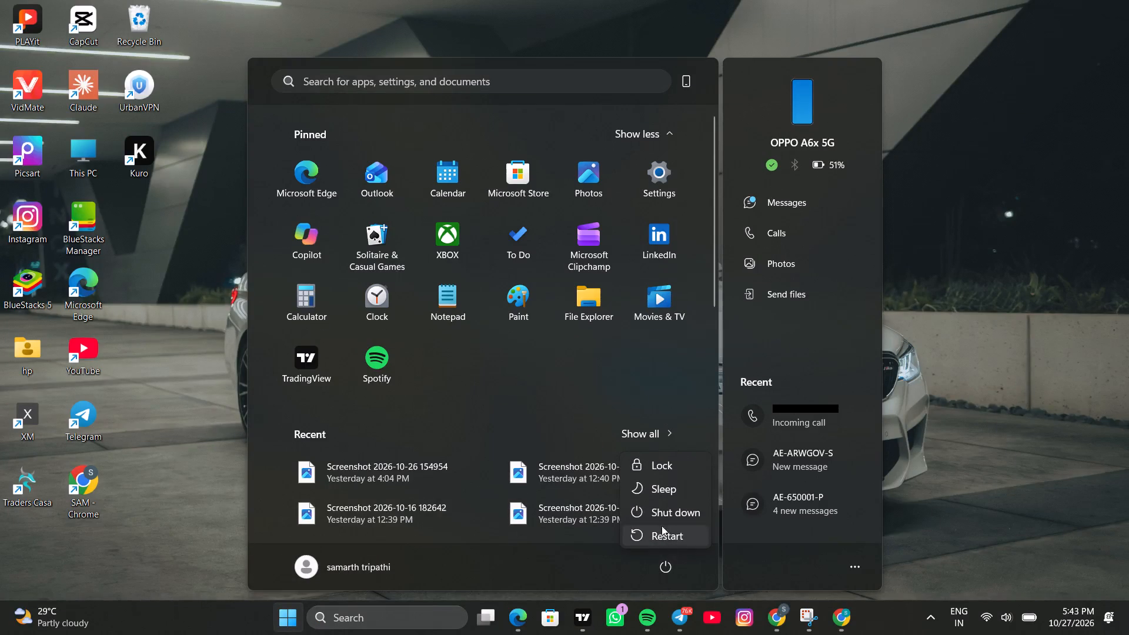
Shut down the computer.
click(656, 501)
click(656, 507)
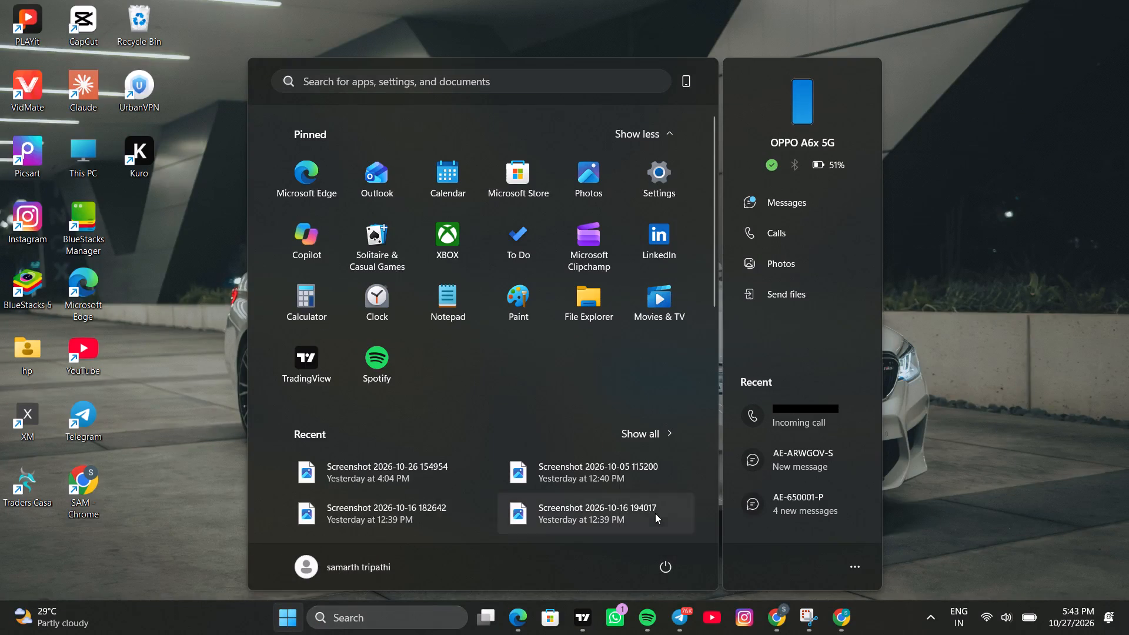